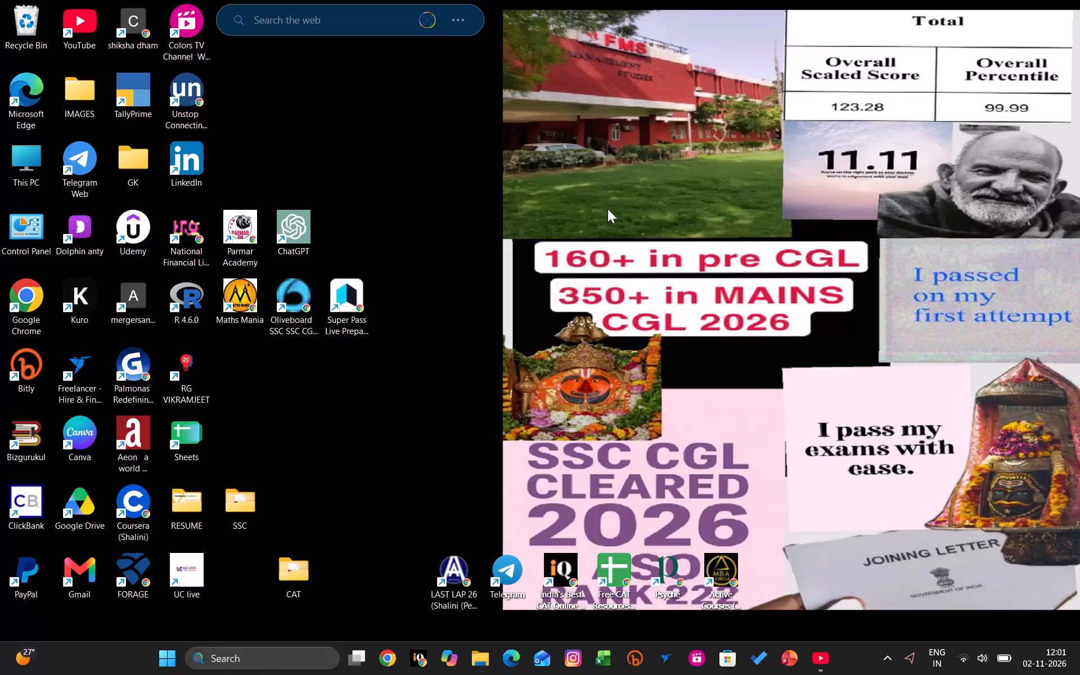
# Switch to the full-screen FMS SOP Writing Tips video on YouTube, play a short stretch and pause it.
pyautogui.click(549, 229)
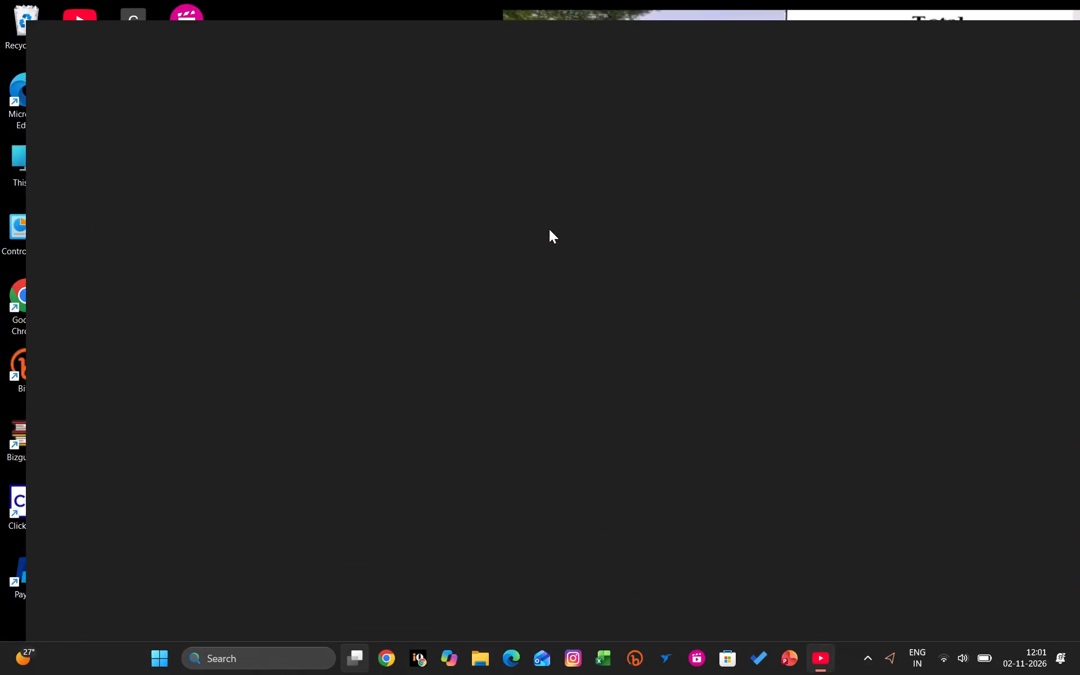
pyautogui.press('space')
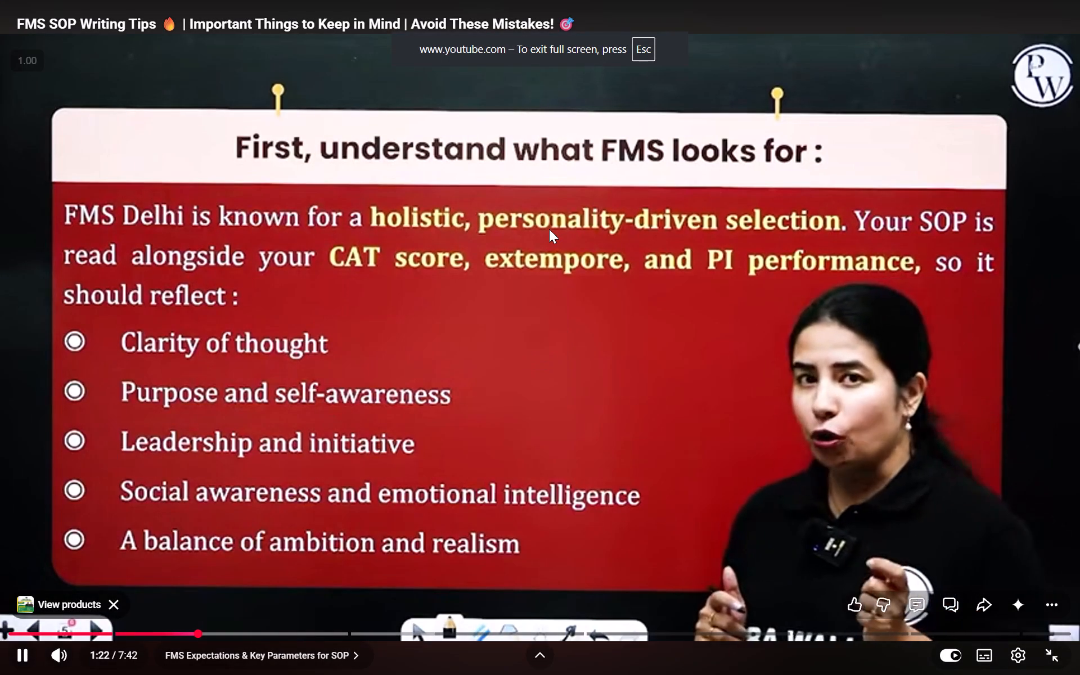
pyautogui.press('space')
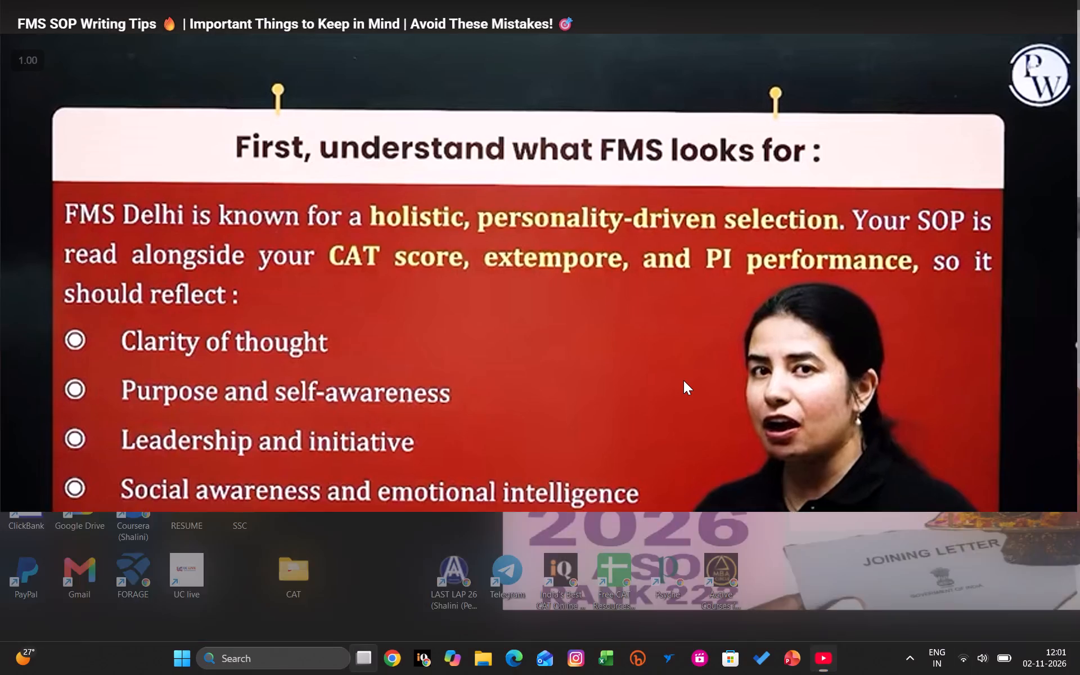
# Switch the computer's Wi-Fi connection to the vivo T2x 5G network.
pyautogui.click(979, 672)
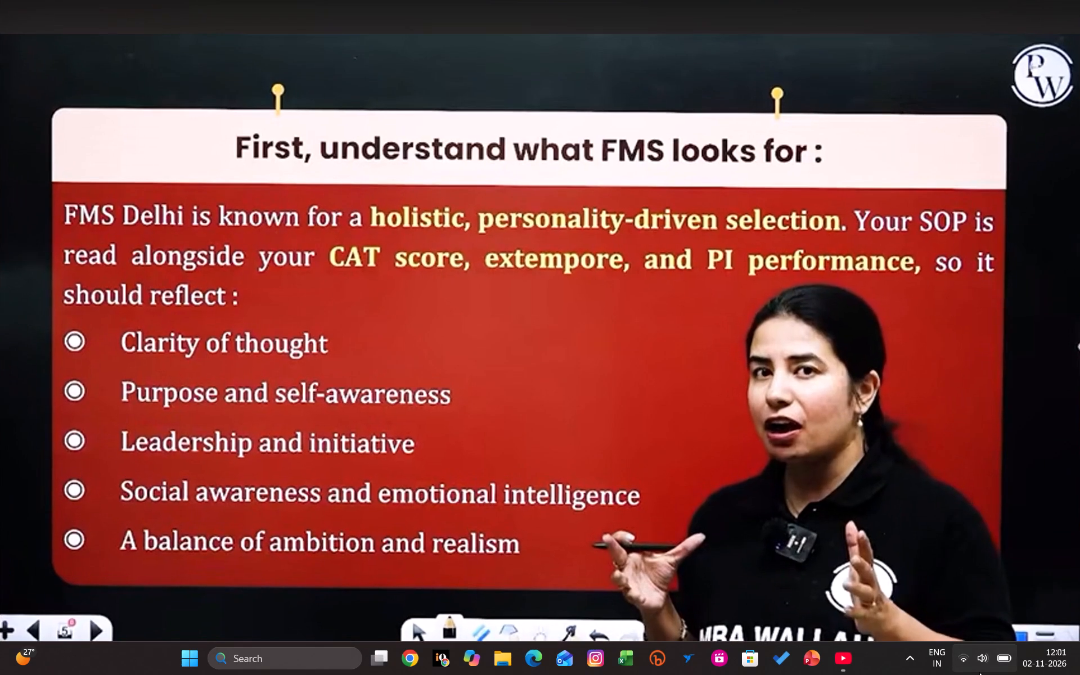
pyautogui.click(897, 400)
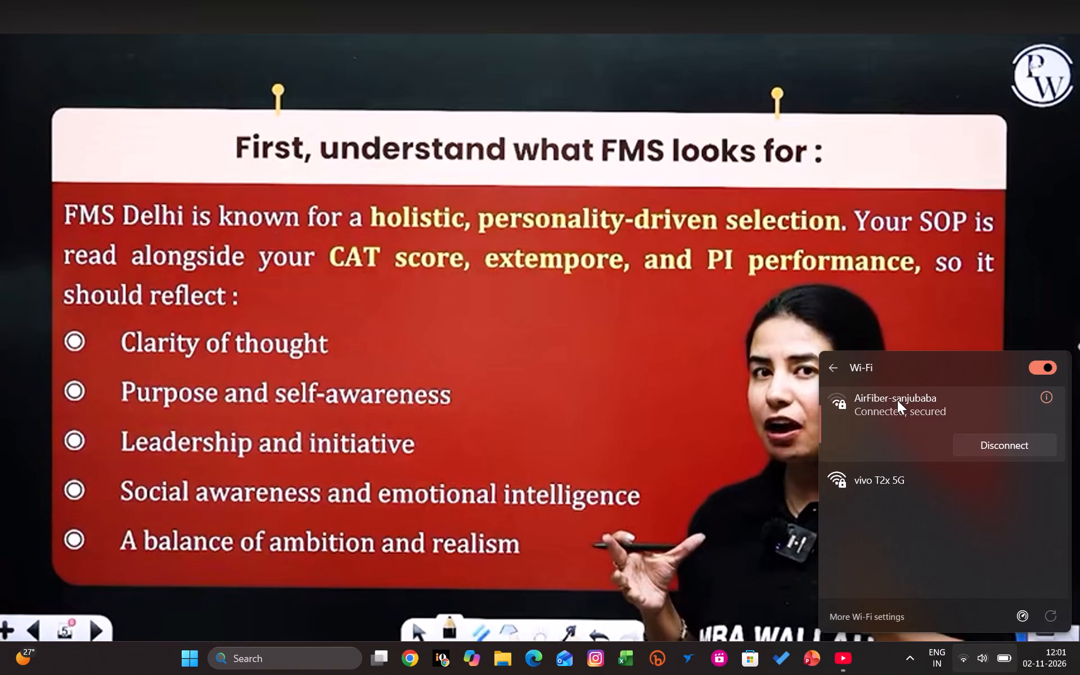
pyautogui.click(904, 474)
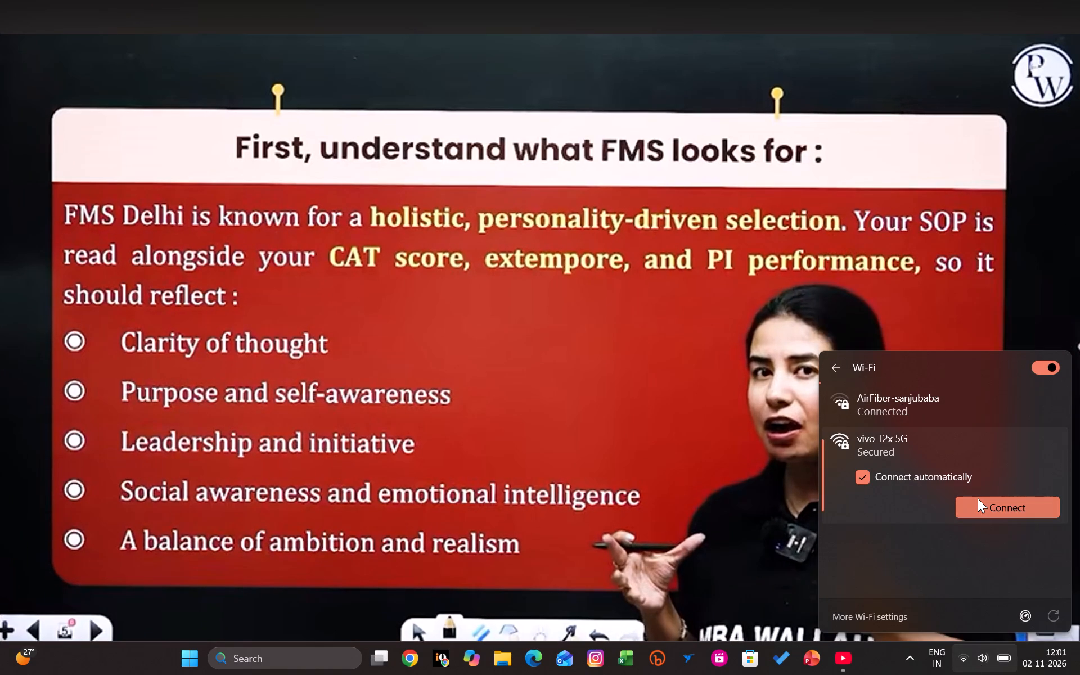
pyautogui.click(979, 498)
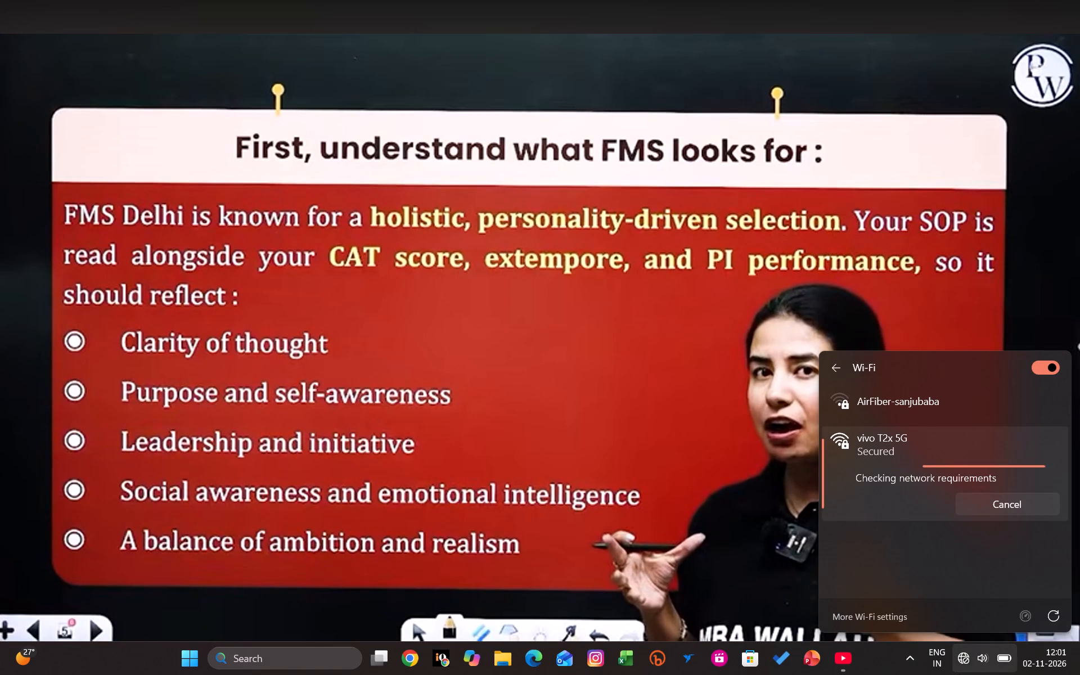
pyautogui.click(976, 664)
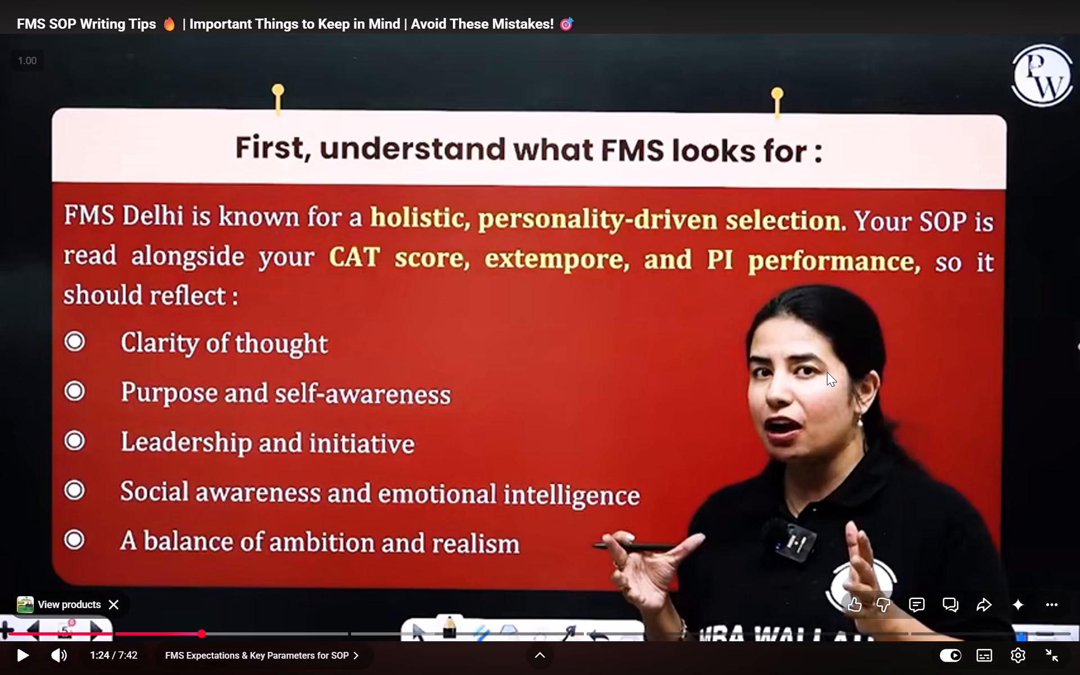
# Resume playing the FMS SOP Writing Tips video.
pyautogui.click(827, 372)
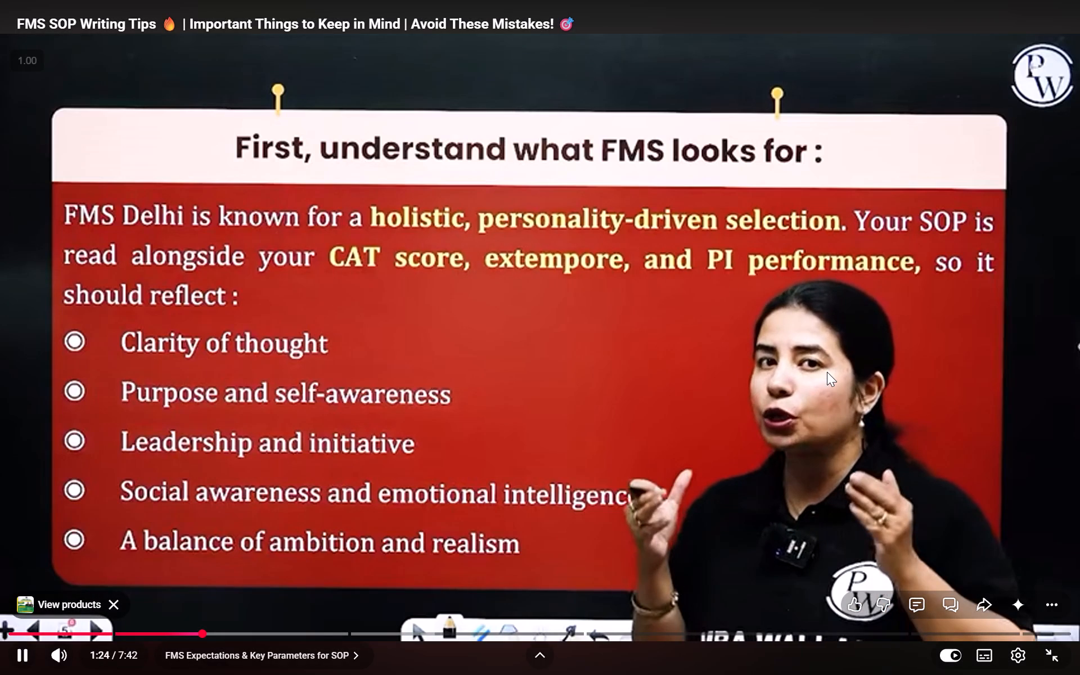
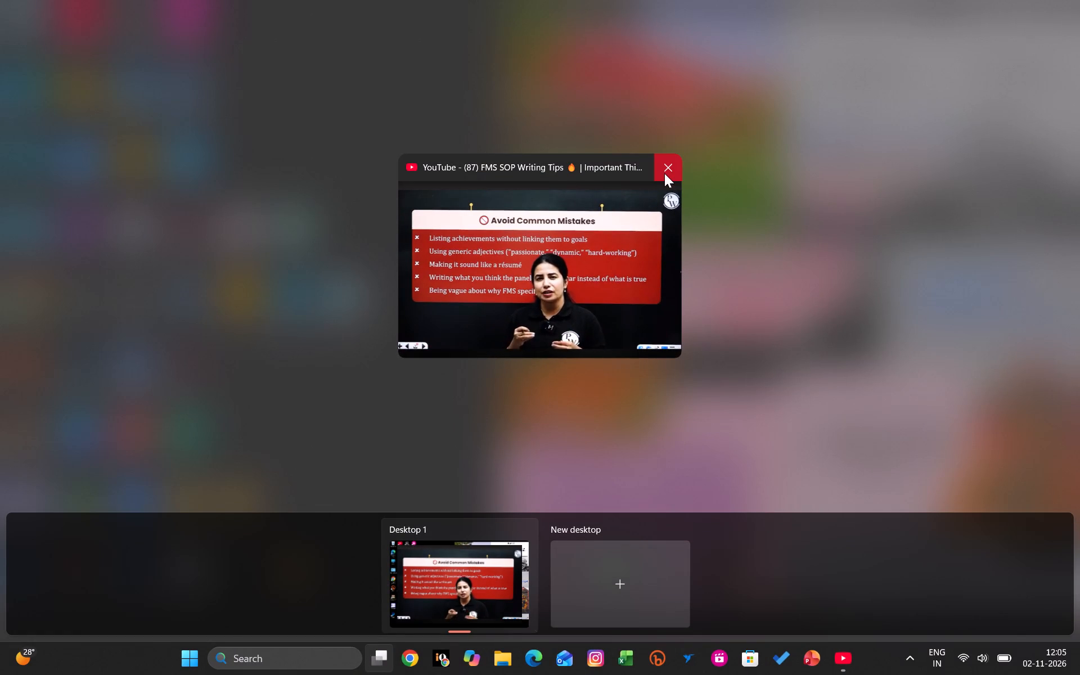
# Close the YouTube window playing the FMS SOP Writing Tips video.
pyautogui.click(664, 173)
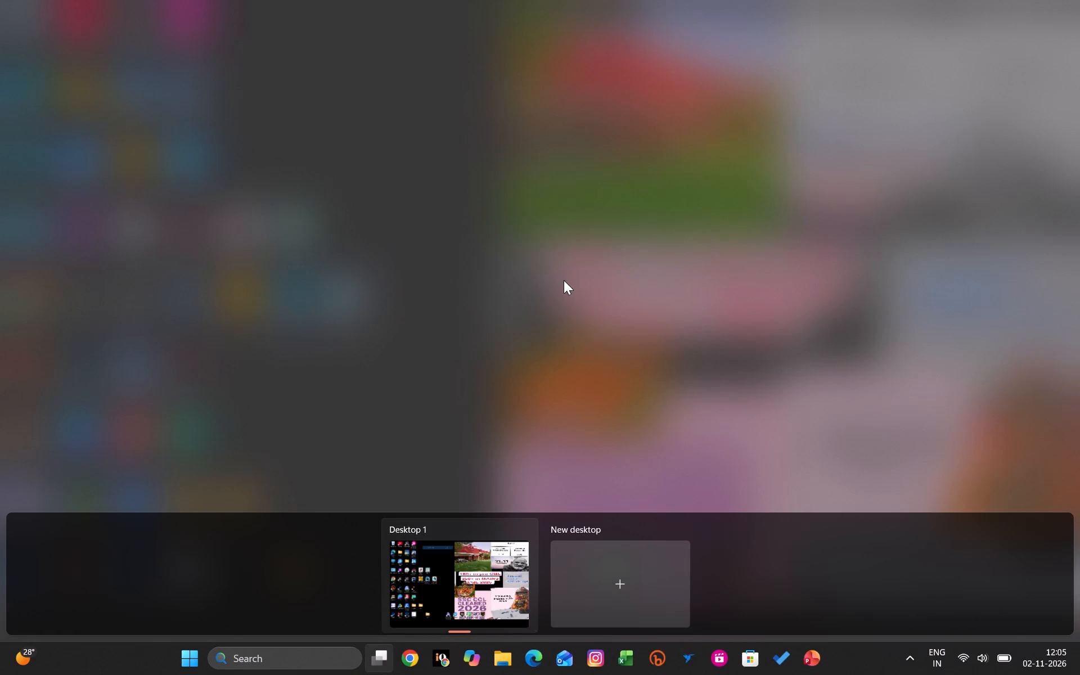
# Leave the task overview and bring up Start with its apps and recent files.
pyautogui.click(223, 643)
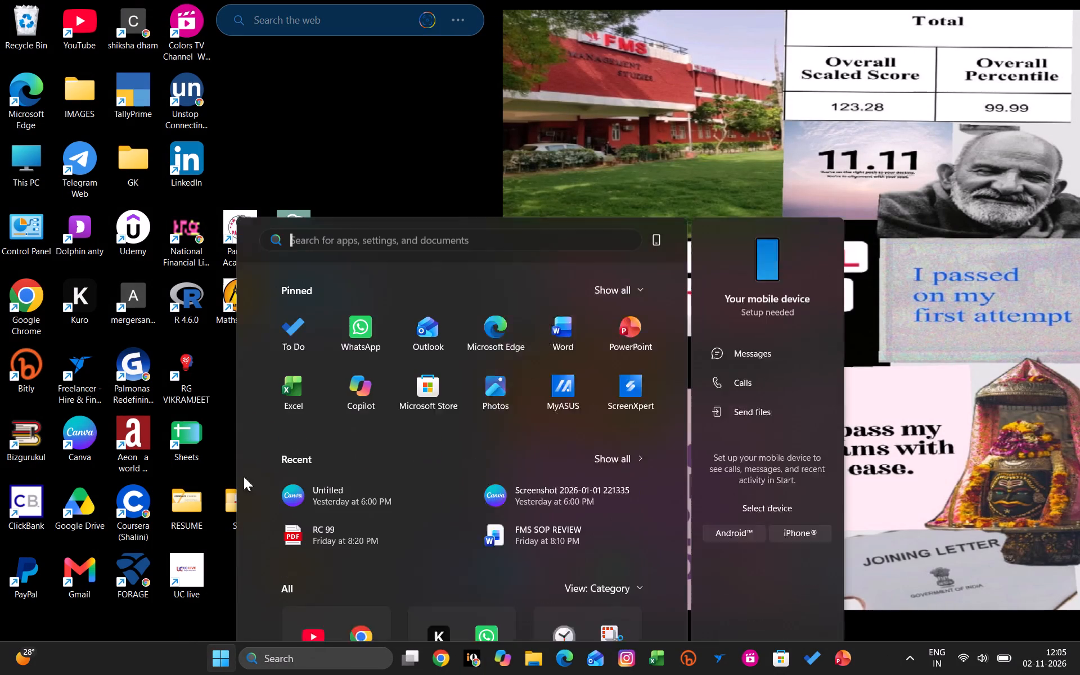
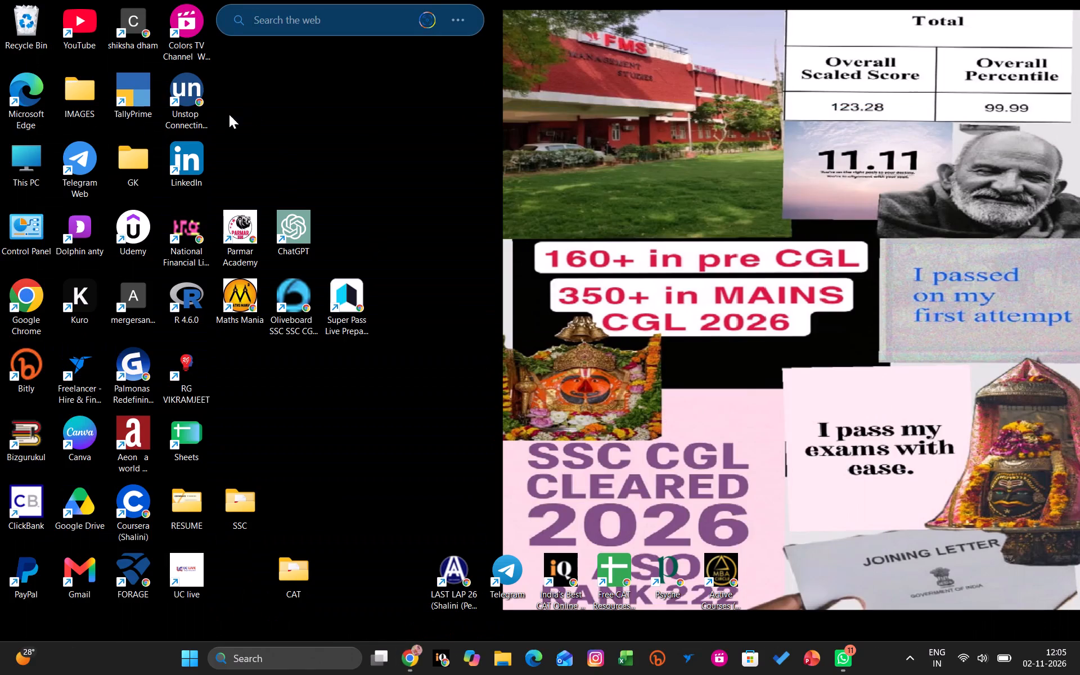
# Browse This PC's CAT, SSC and Documents folders and open the FMS SOP REVIEW document from Documents.
pyautogui.doubleClick(33, 161)
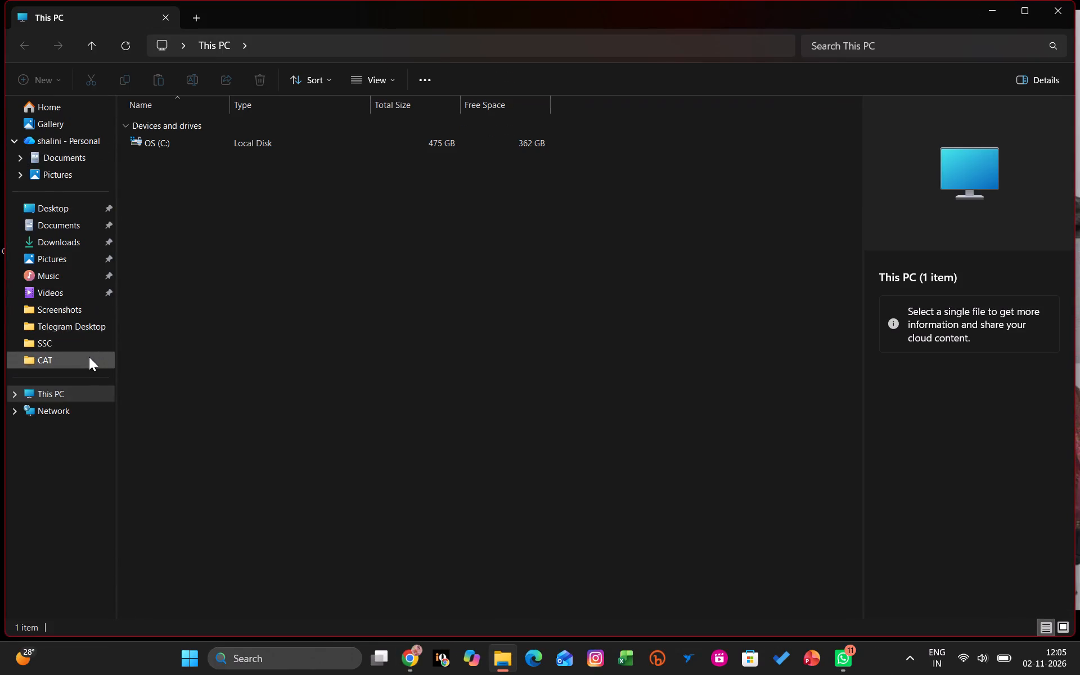
pyautogui.click(89, 357)
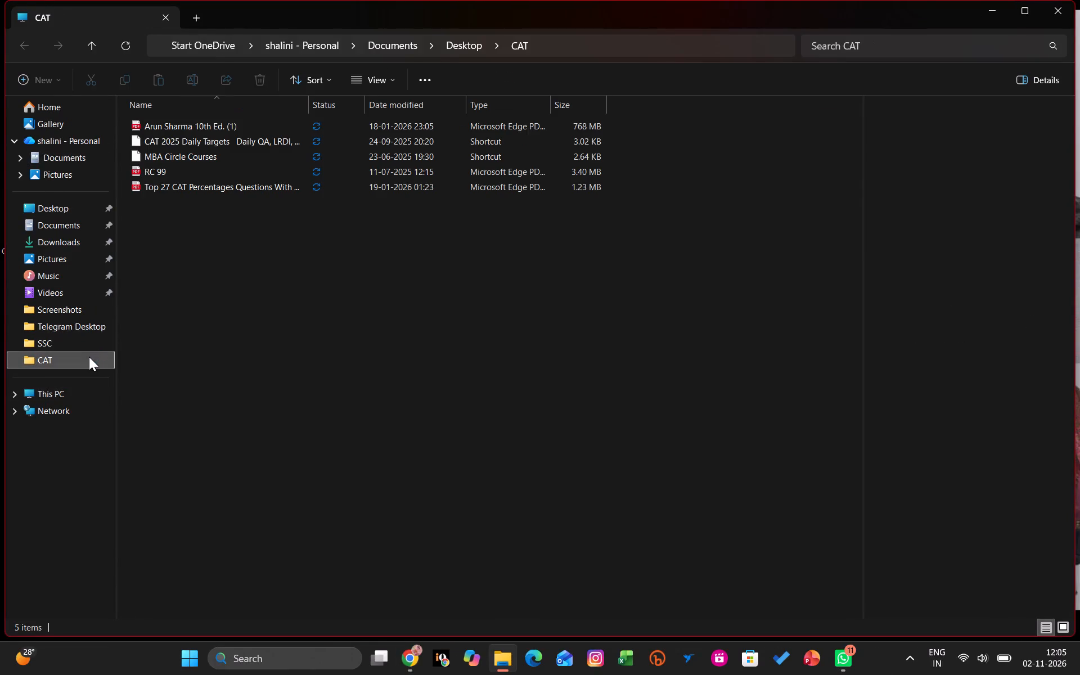
pyautogui.click(85, 345)
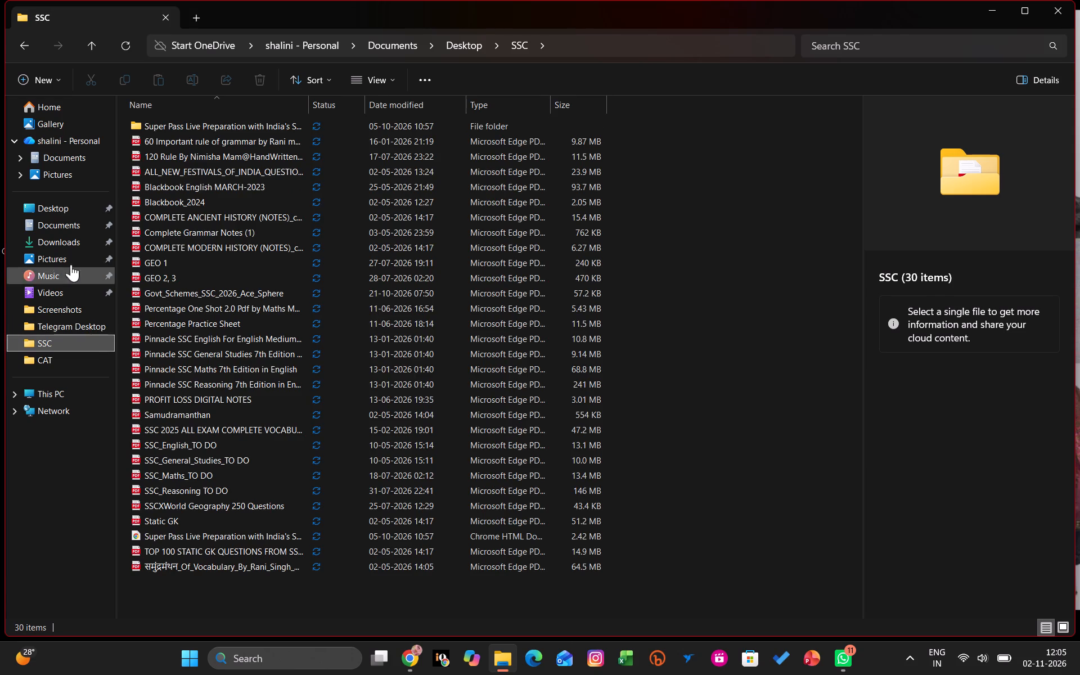
pyautogui.click(64, 226)
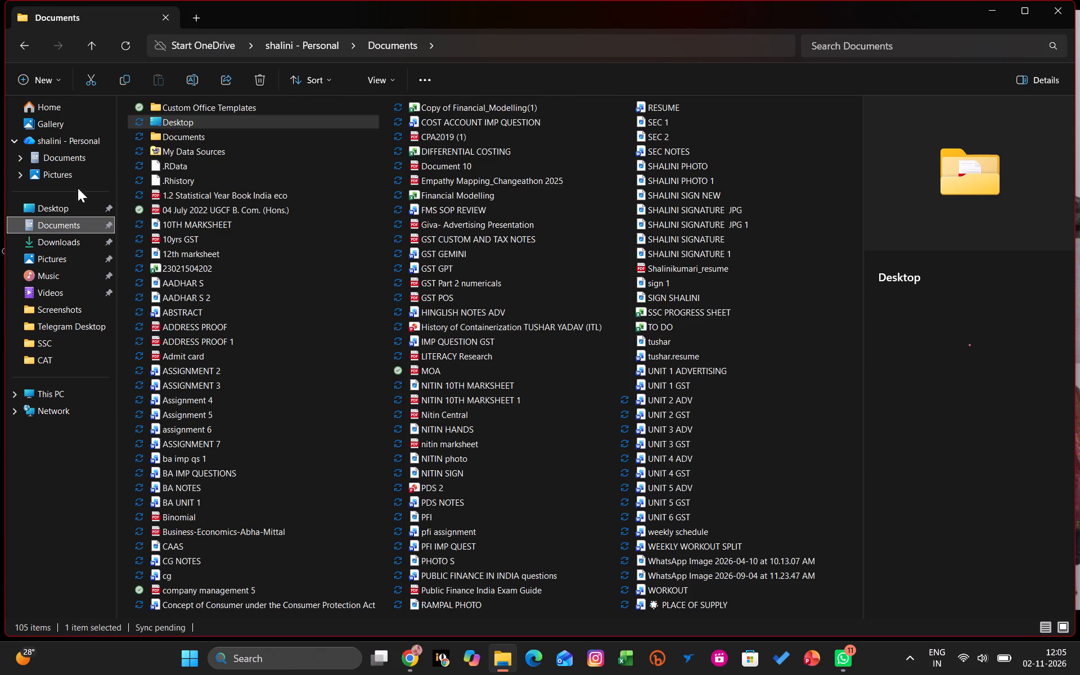
pyautogui.doubleClick(510, 205)
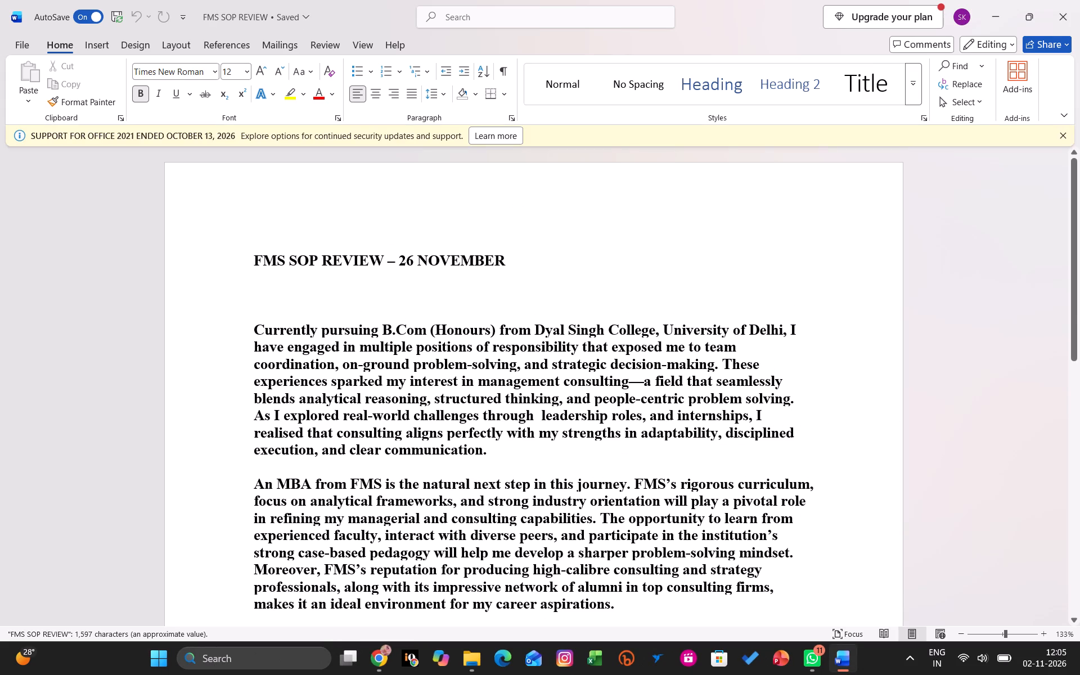
# Read through the FMS SOP REVIEW document from its heading to the closing paragraph.
pyautogui.scroll(-4, 534, 278)
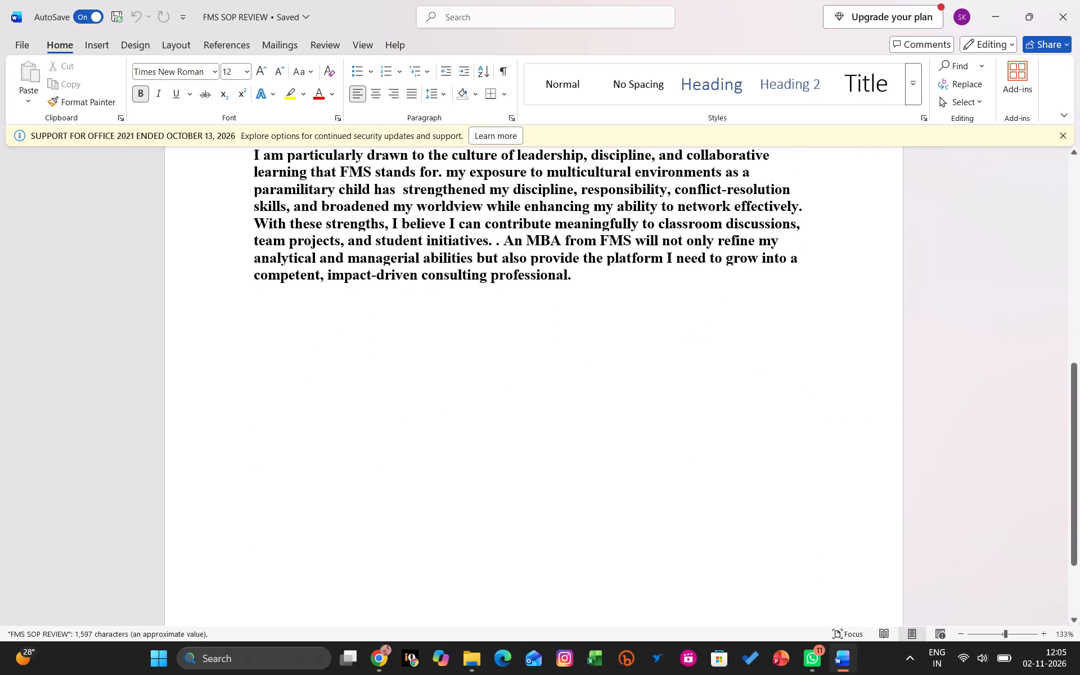
pyautogui.scroll(6, 534, 278)
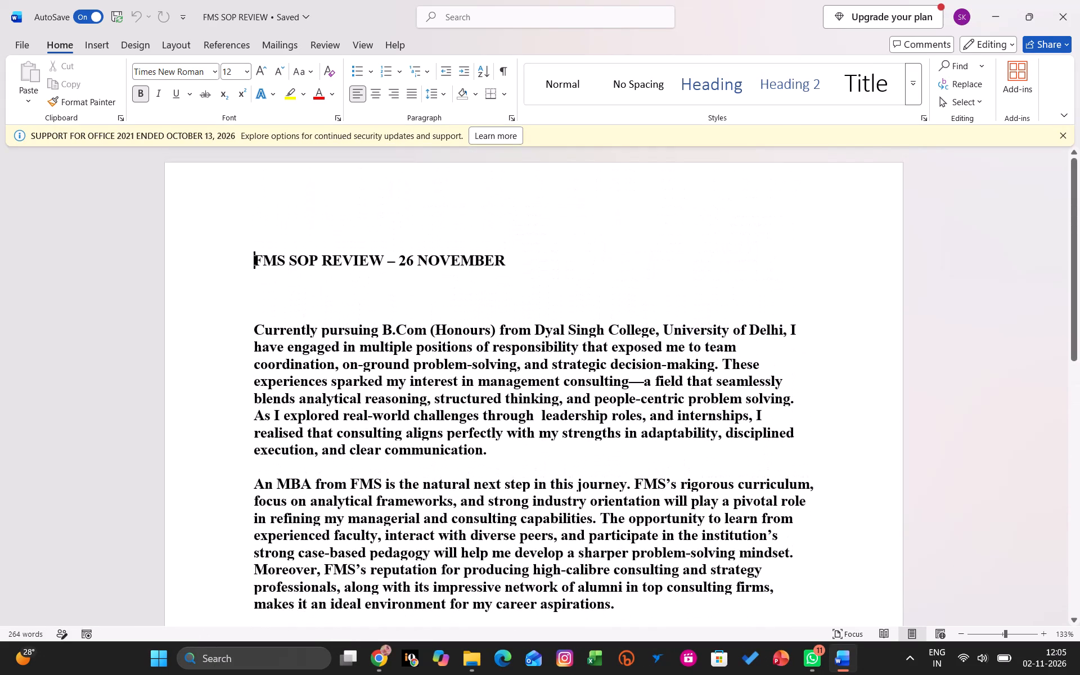
pyautogui.scroll(-1, 534, 278)
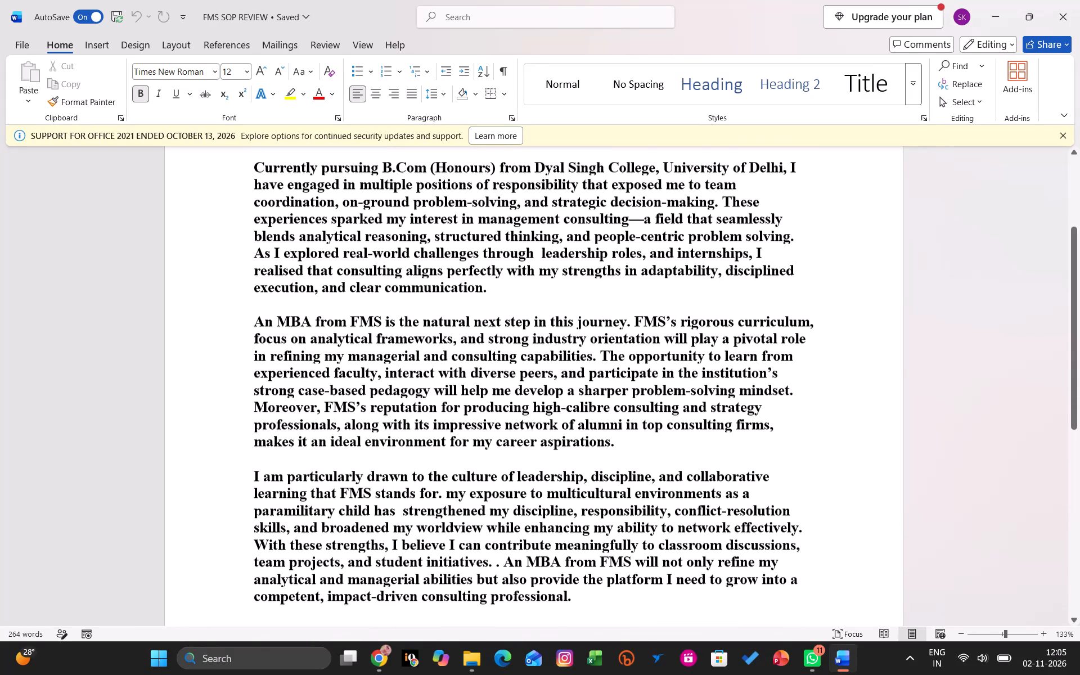
pyautogui.scroll(-1, 534, 278)
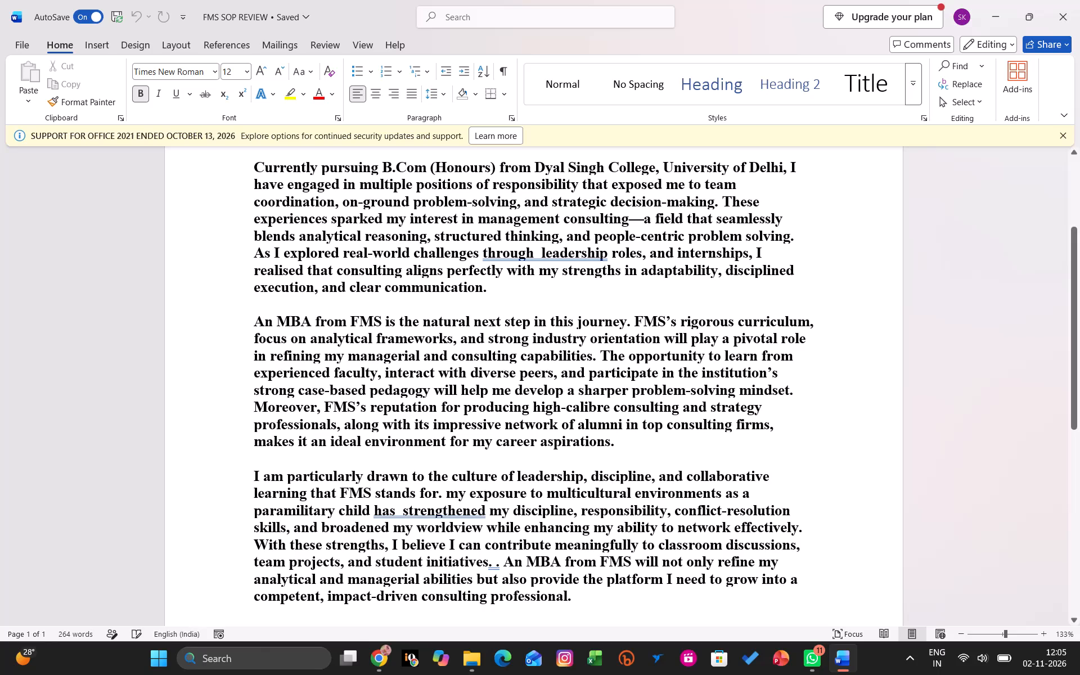
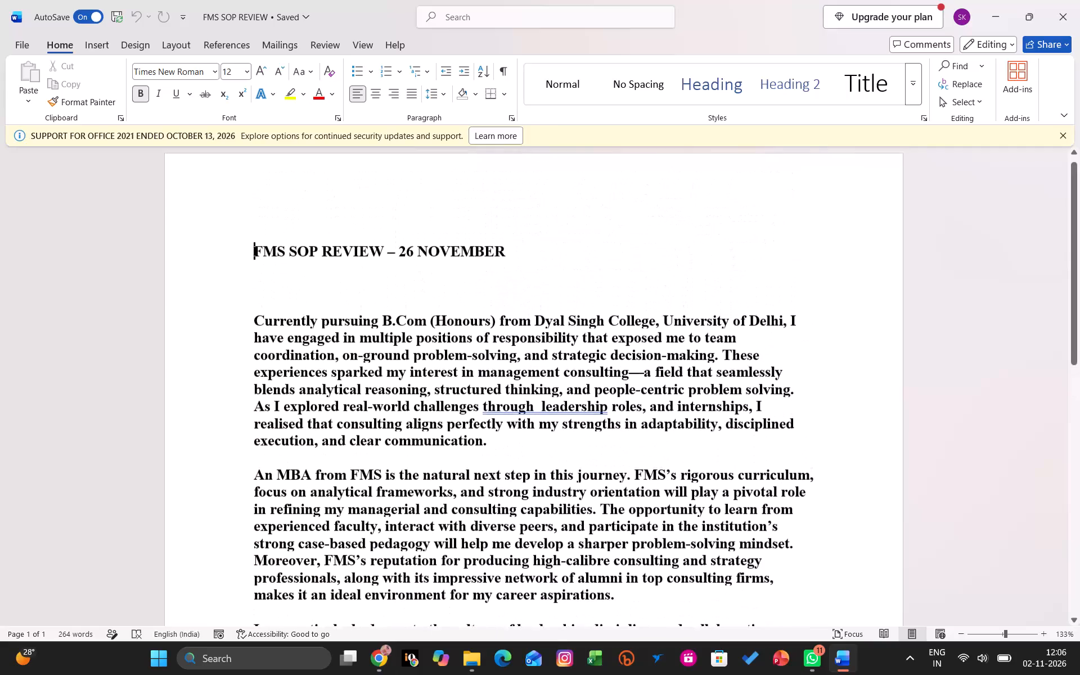
# Close the WhatsApp window from the overview of open windows.
pyautogui.scroll(1, 534, 278)
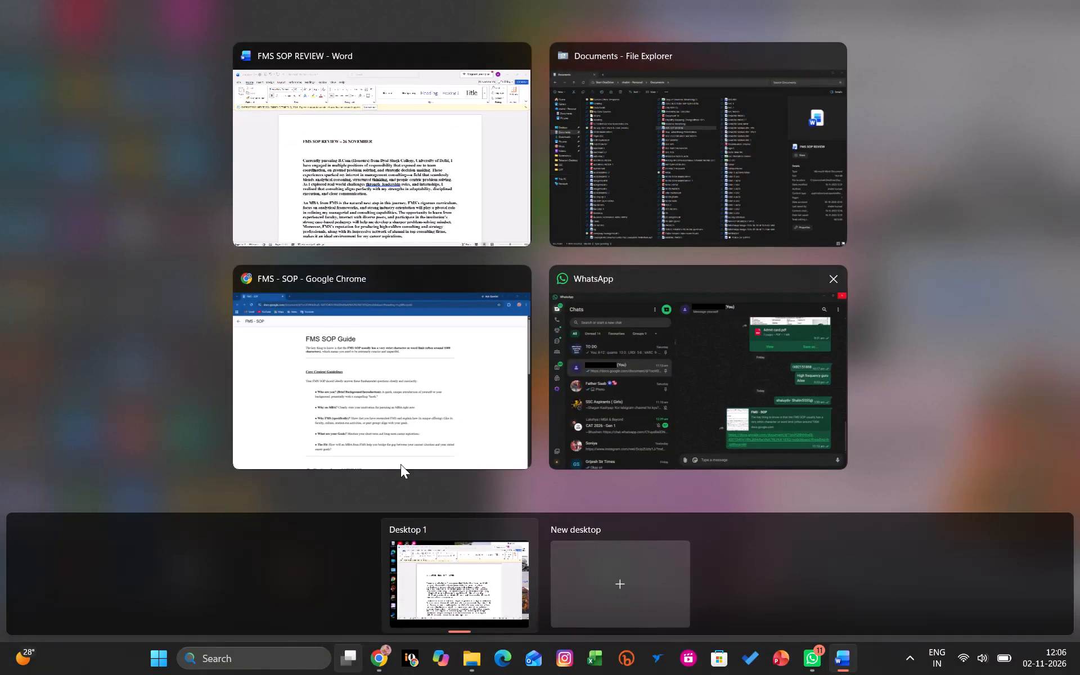
pyautogui.click(832, 274)
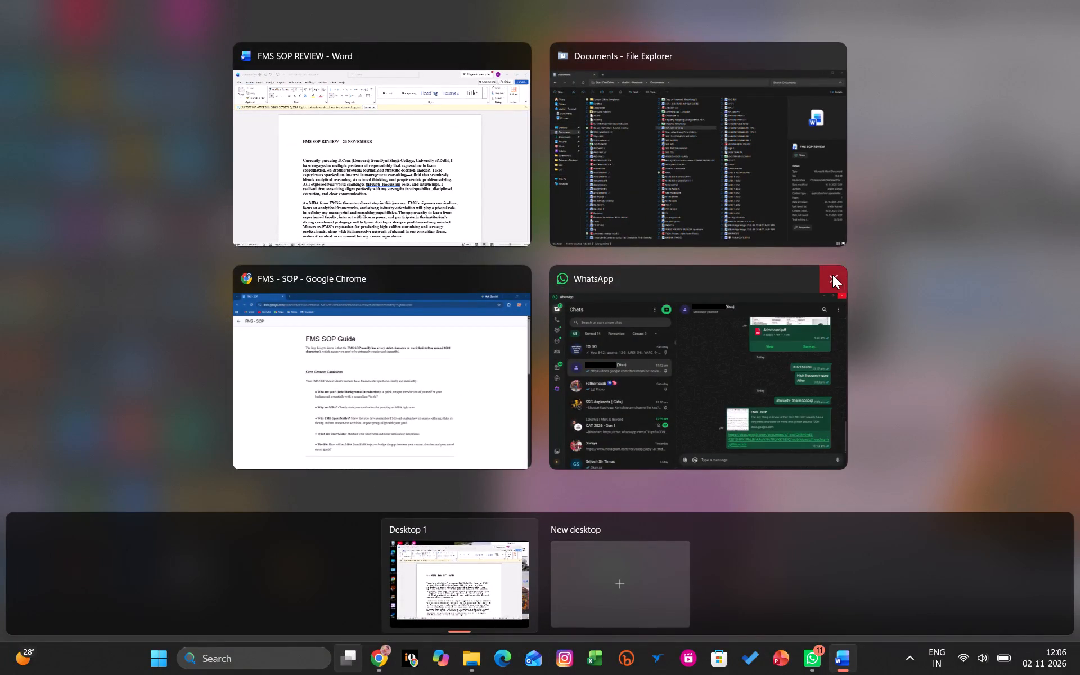
# Switch to the FMS - SOP guide in Chrome and read its Core Content Guidelines.
pyautogui.click(533, 411)
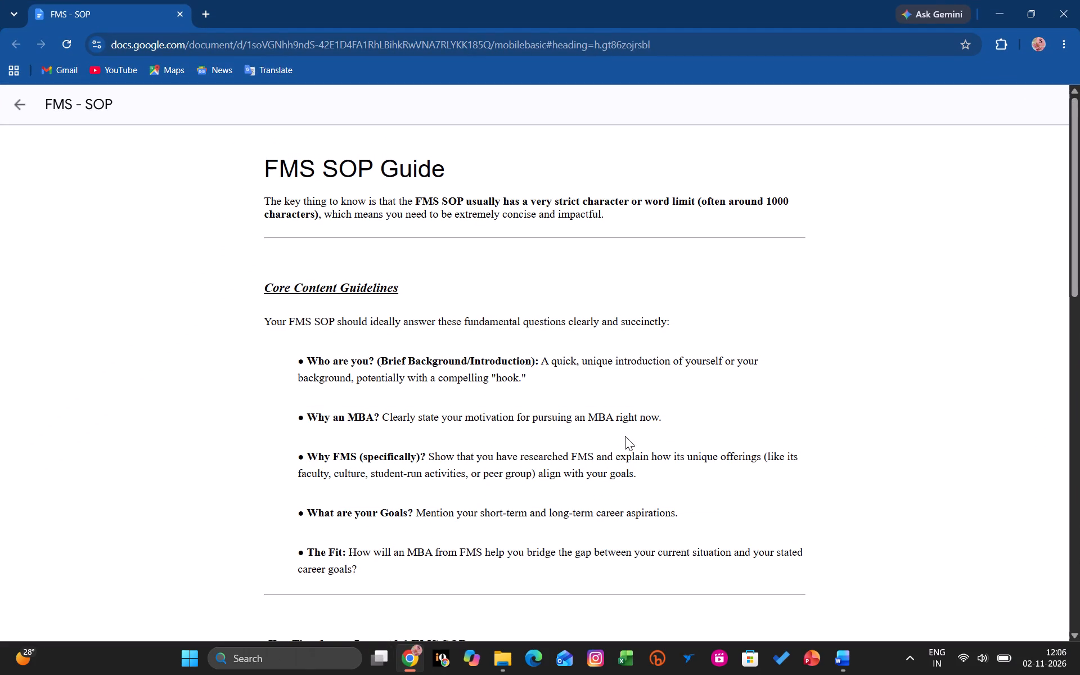
pyautogui.scroll(-1, 625, 436)
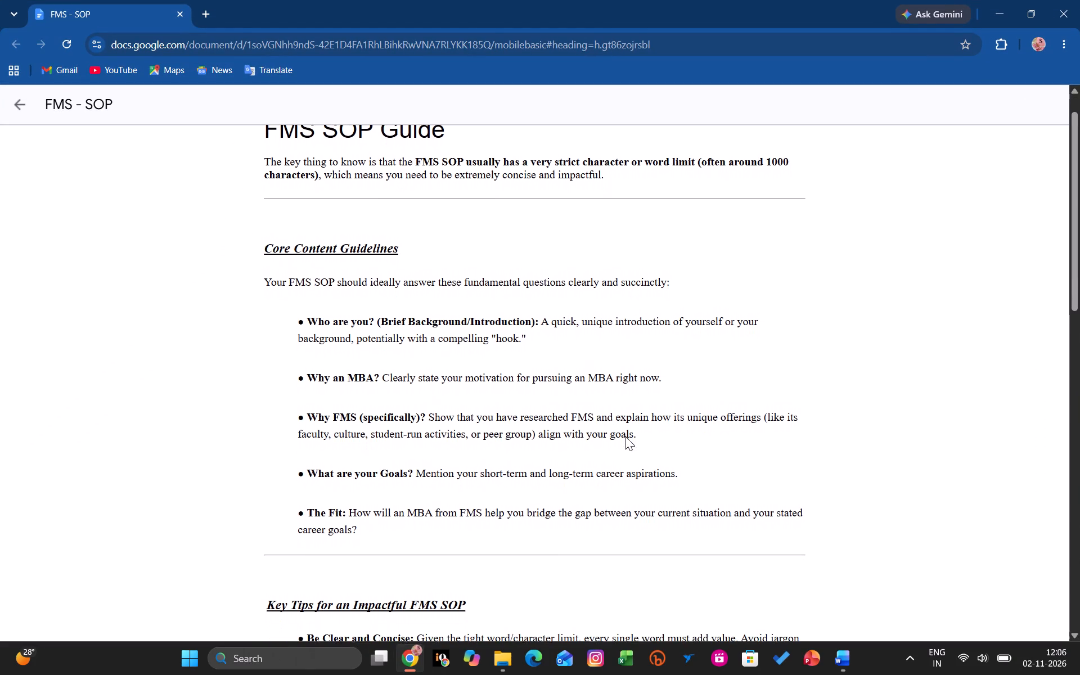
pyautogui.scroll(-1, 625, 436)
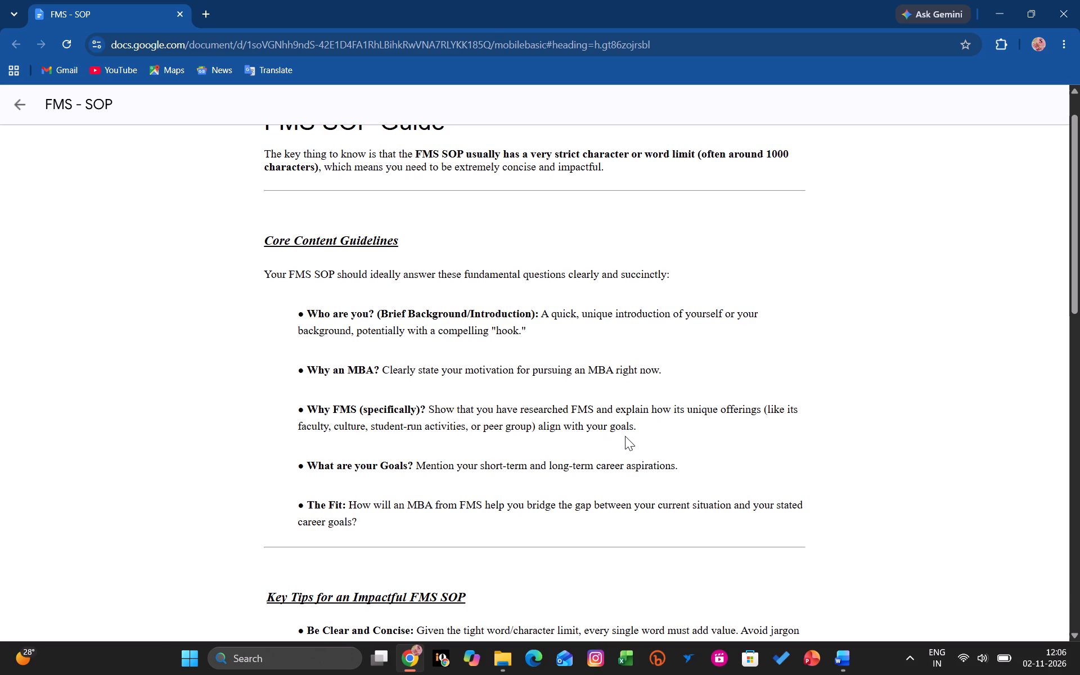
# Switch back to the FMS SOP REVIEW document in Word.
pyautogui.click(601, 264)
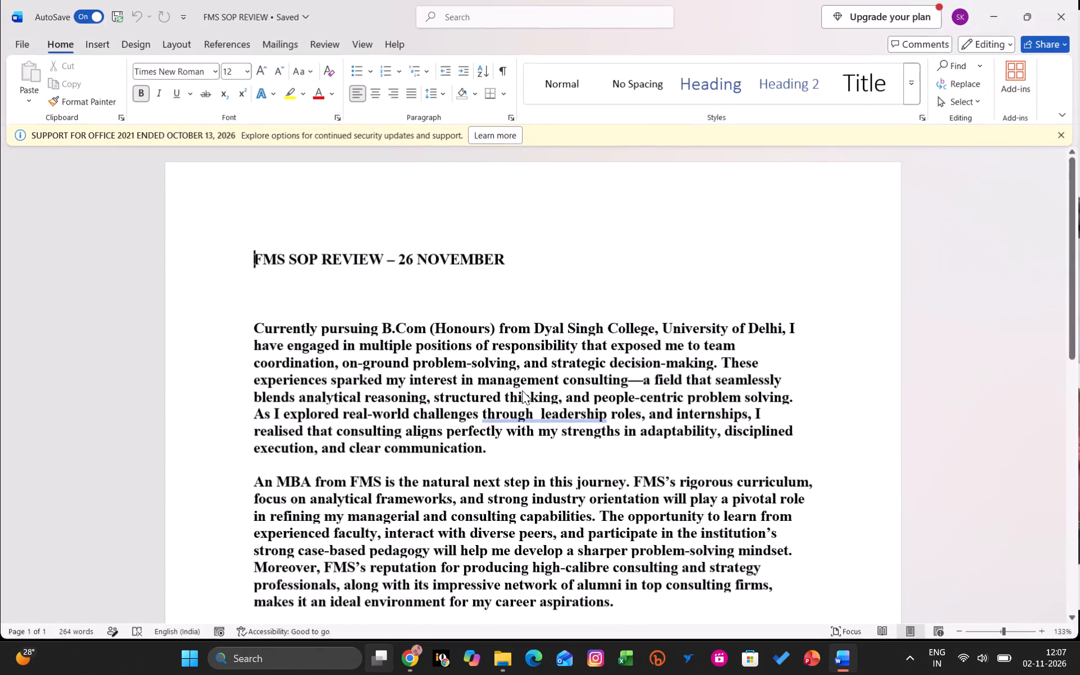
# Start a numbered list below the closing paragraph with the first point "I come from a para military background".
pyautogui.scroll(-4, 522, 390)
pyautogui.click(497, 240)
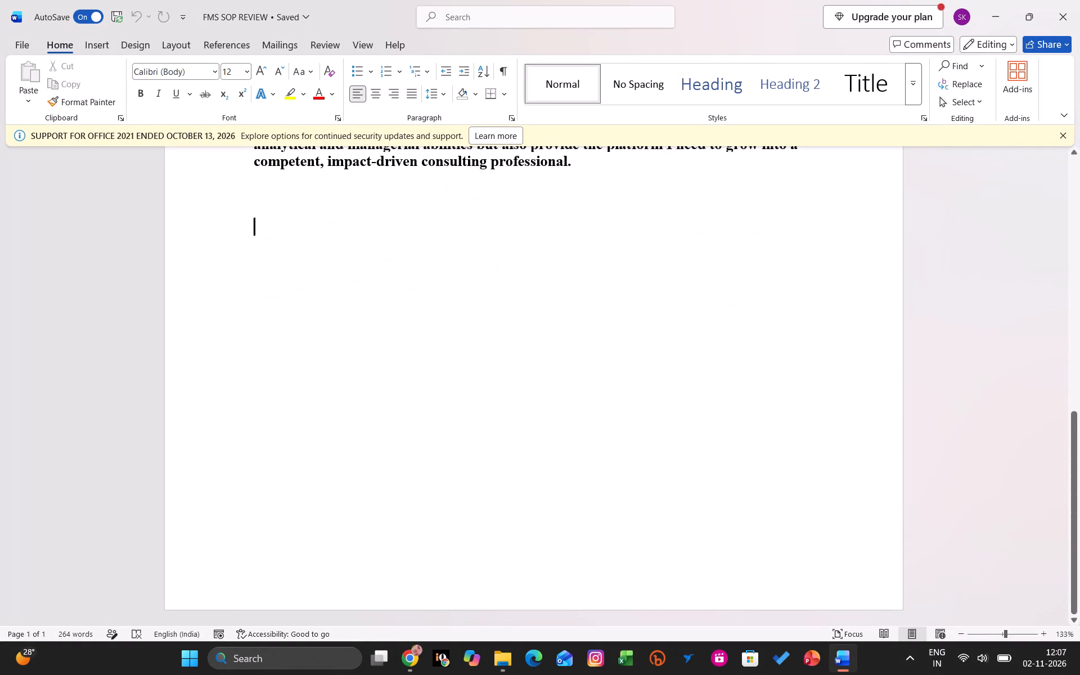
pyautogui.write('1.')
pyautogui.press('space')
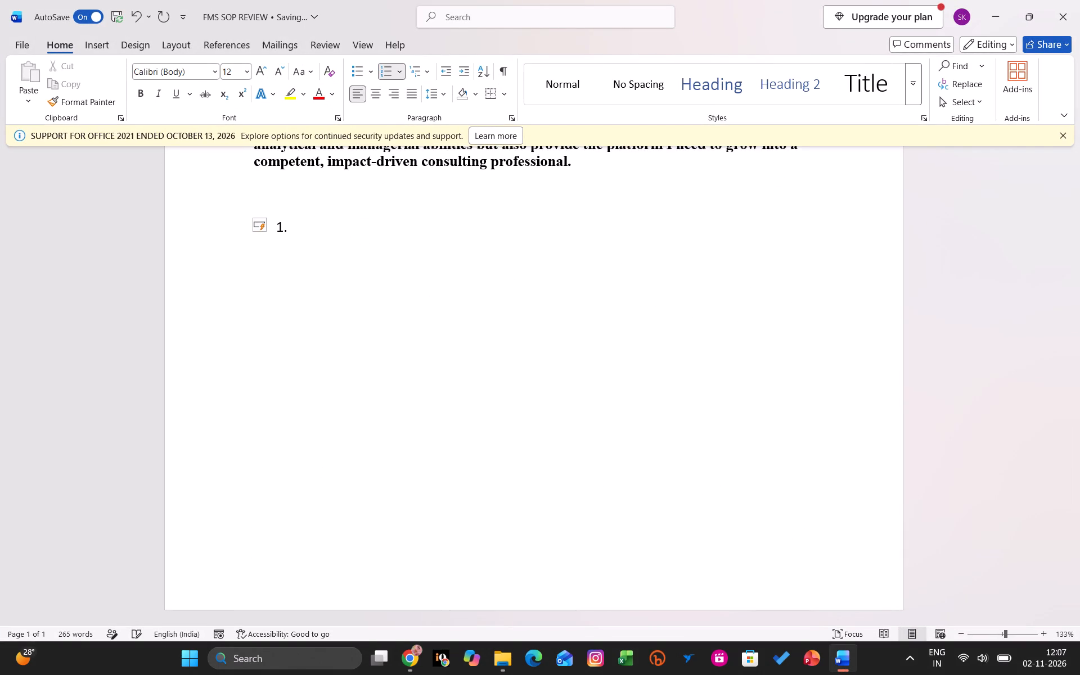
pyautogui.write('i come from a')
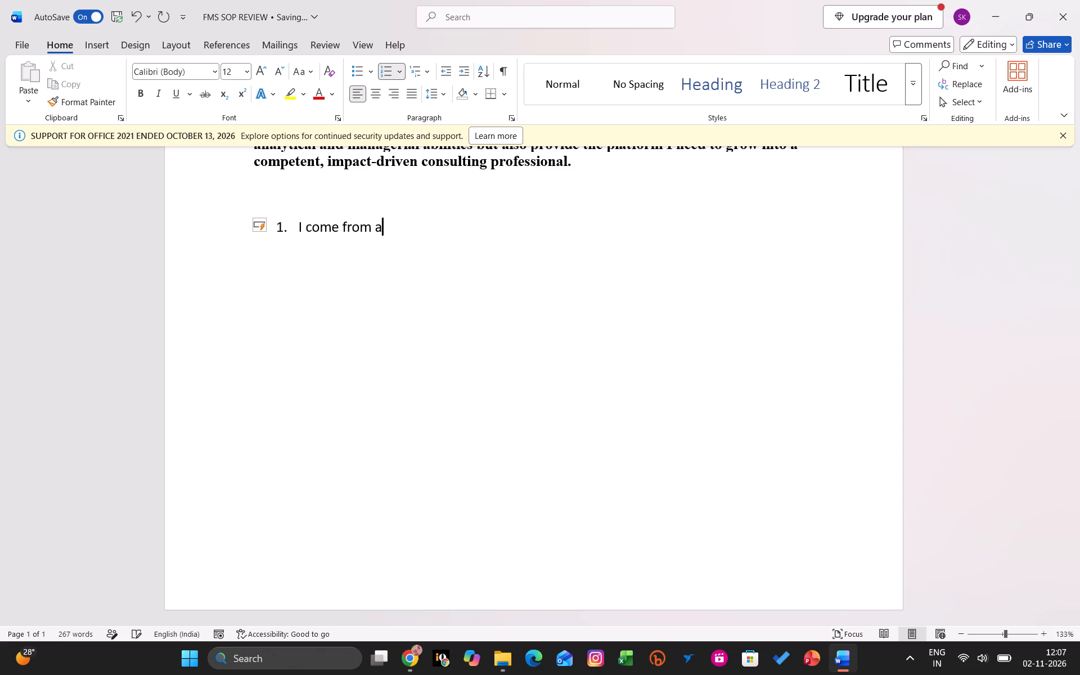
pyautogui.press('space')
pyautogui.write('para military background')
pyautogui.press('space')
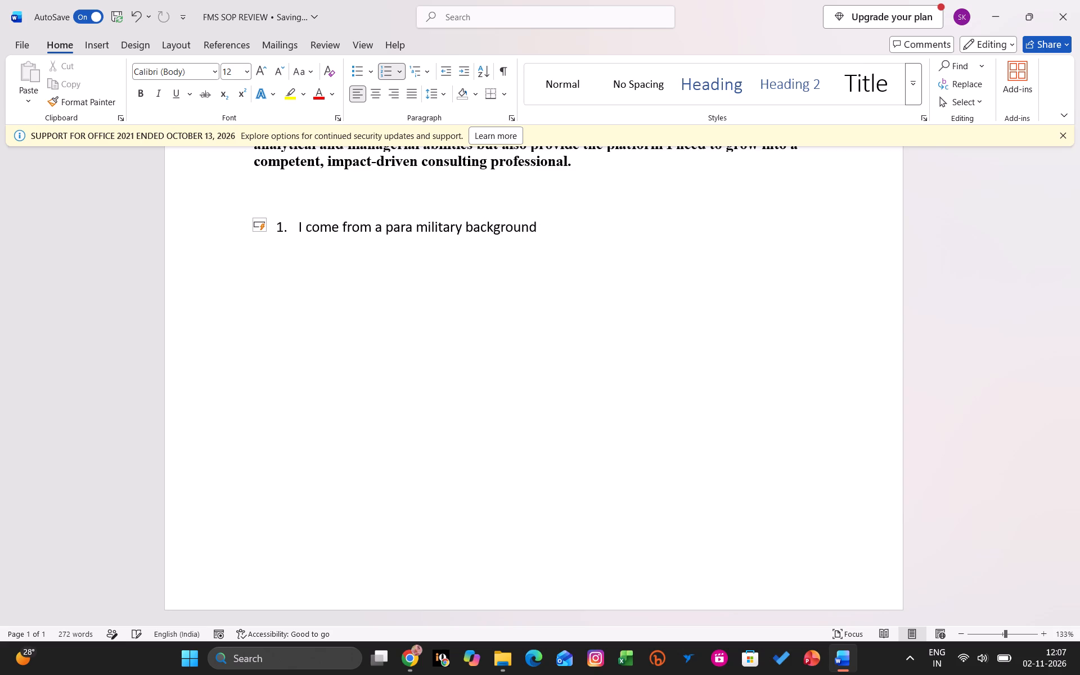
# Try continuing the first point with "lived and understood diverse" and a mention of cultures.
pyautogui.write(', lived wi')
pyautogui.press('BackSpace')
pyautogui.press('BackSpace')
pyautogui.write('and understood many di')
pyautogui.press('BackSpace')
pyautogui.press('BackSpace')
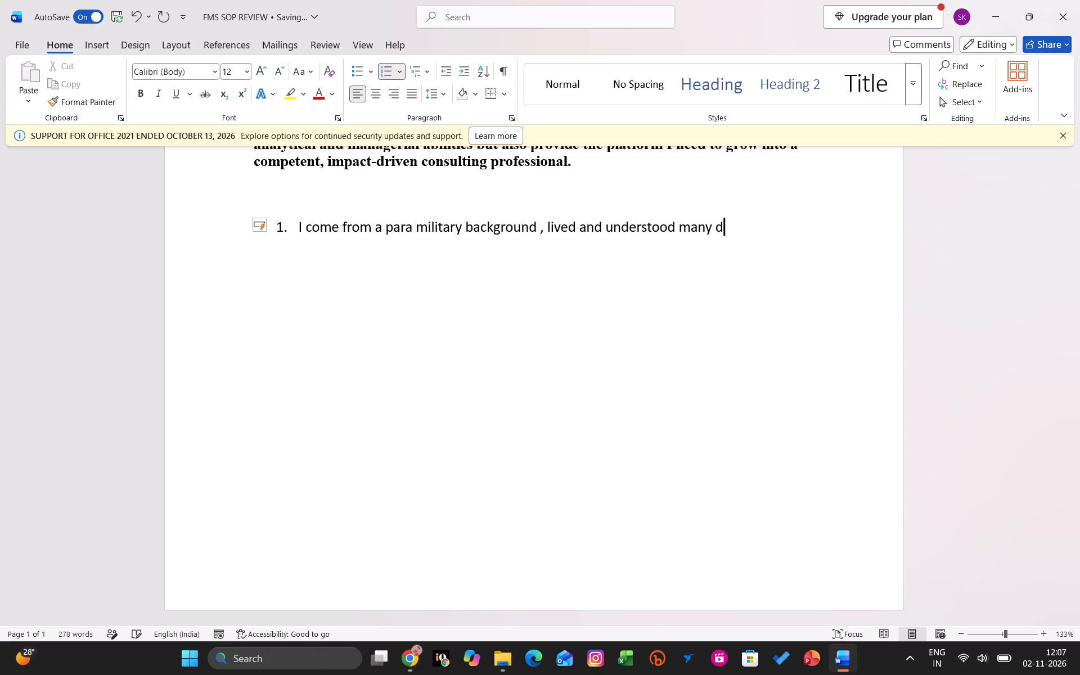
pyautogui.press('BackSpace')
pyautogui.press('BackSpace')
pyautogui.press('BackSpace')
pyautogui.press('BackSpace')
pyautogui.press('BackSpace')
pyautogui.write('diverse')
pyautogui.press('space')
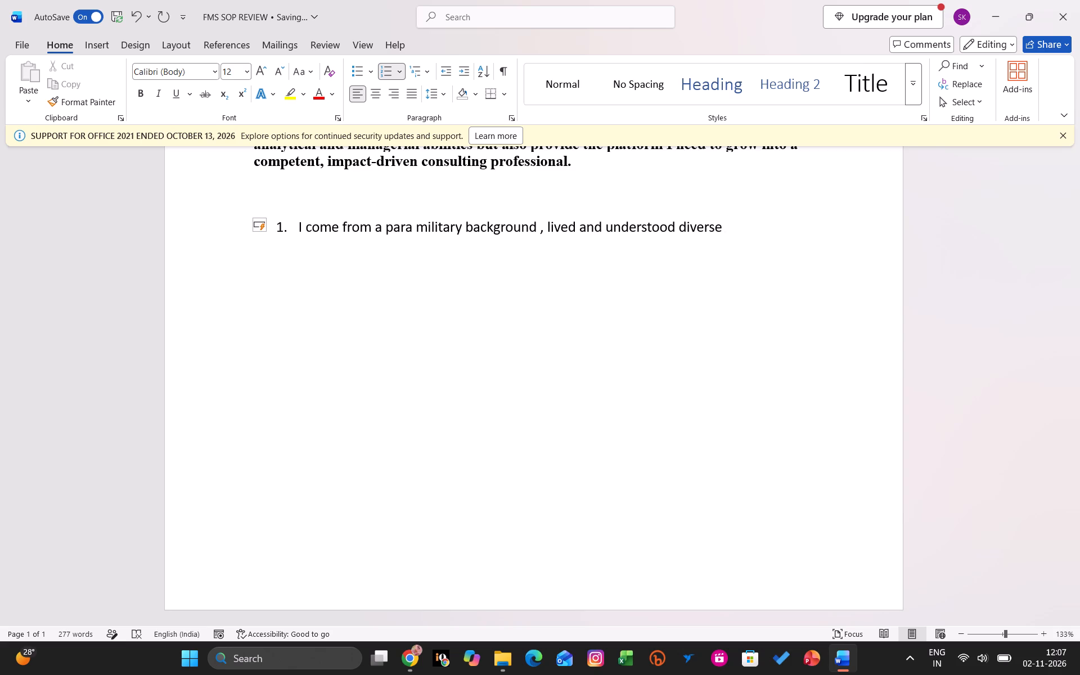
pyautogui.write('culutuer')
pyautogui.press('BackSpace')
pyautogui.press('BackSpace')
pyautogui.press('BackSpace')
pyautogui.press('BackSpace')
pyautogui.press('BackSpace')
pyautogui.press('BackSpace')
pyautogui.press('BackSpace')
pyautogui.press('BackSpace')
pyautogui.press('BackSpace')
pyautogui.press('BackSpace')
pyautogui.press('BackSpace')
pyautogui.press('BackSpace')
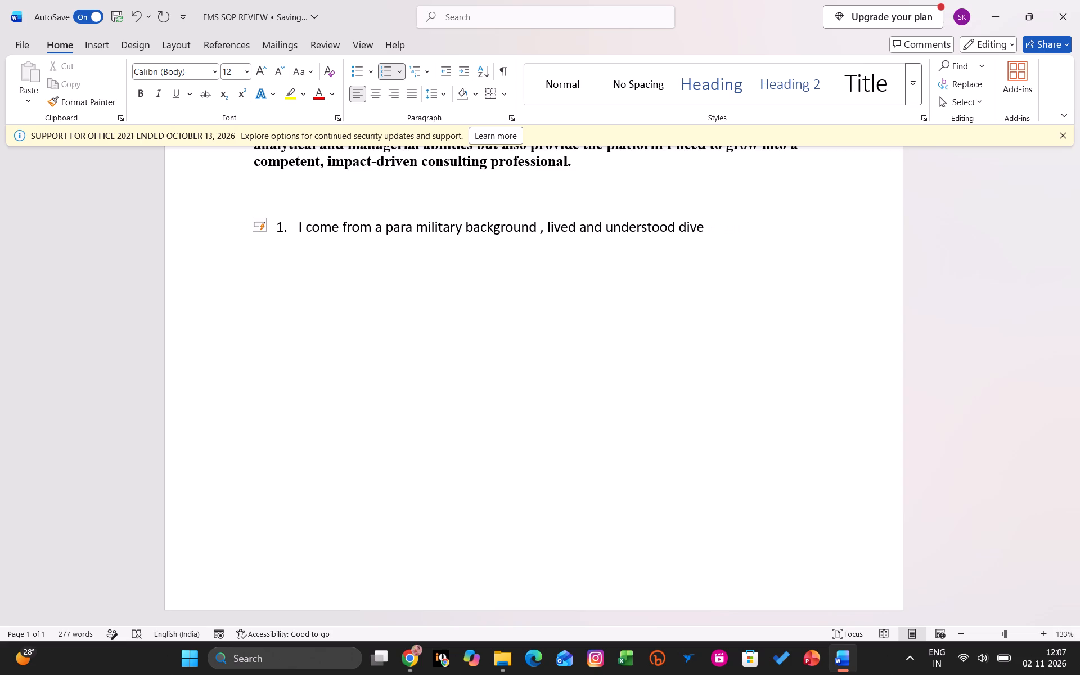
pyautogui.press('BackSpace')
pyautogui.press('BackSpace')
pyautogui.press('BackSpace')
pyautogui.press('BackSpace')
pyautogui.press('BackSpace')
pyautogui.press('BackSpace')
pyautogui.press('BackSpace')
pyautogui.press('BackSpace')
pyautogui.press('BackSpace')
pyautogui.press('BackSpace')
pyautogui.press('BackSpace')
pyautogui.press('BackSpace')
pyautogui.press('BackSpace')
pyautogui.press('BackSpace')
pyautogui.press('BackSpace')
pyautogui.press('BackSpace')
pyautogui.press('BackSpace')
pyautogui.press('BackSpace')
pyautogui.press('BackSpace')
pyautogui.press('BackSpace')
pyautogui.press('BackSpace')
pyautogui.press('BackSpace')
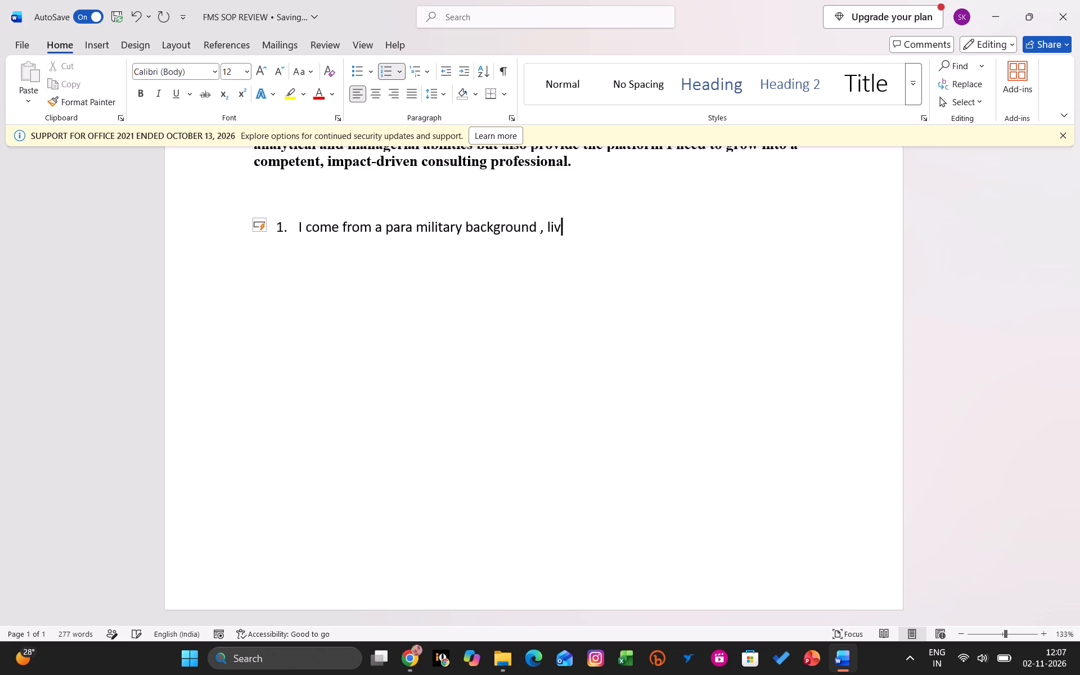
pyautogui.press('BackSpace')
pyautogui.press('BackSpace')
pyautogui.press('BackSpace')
# Complete the first point after its comma with "grew up with diversity living".
pyautogui.press('h')
pyautogui.press('BackSpace')
pyautogui.write('grew up with diversity')
pyautogui.press('space')
pyautogui.write('living')
pyautogui.press('space')
# Add a second point reading "I have done bcom honours from dyal singh college, university of delhi".
pyautogui.press('Return')
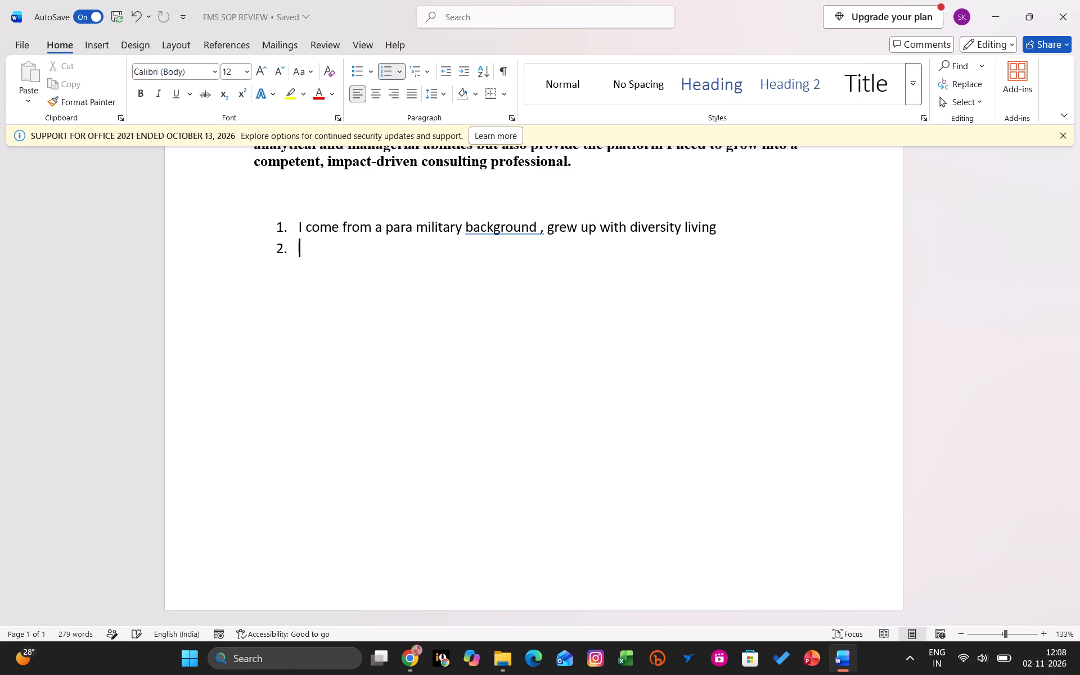
pyautogui.write('i')
pyautogui.press('space')
pyautogui.click(497, 240)
pyautogui.write('have done')
pyautogui.press('space')
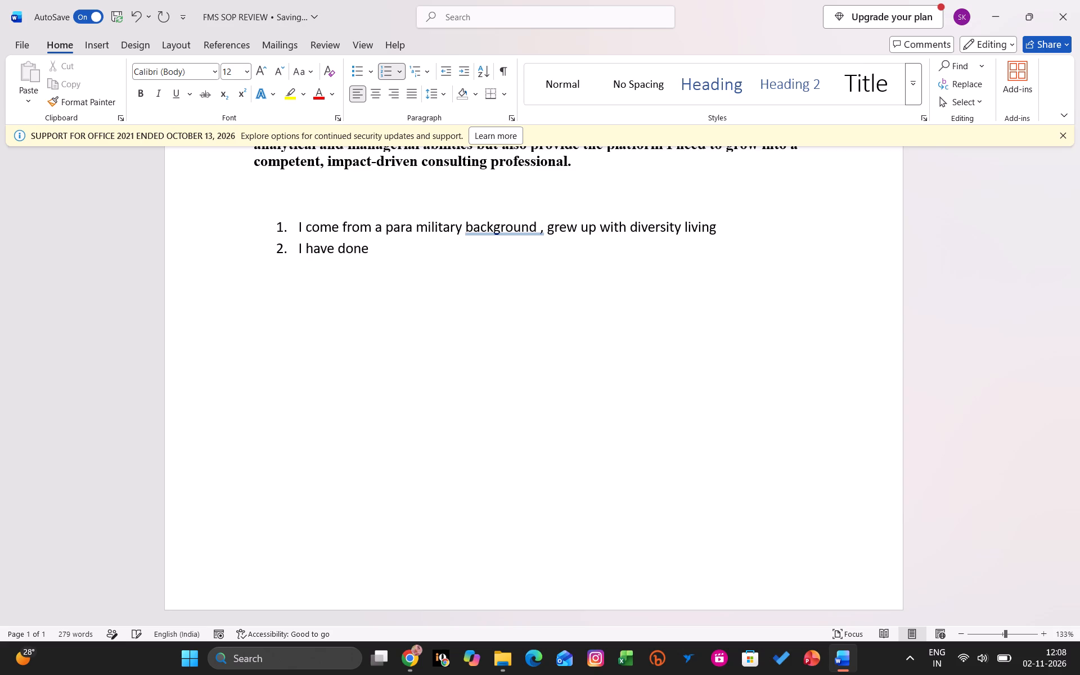
pyautogui.write('bcom honours')
pyautogui.press('space')
pyautogui.write('from')
pyautogui.press('space')
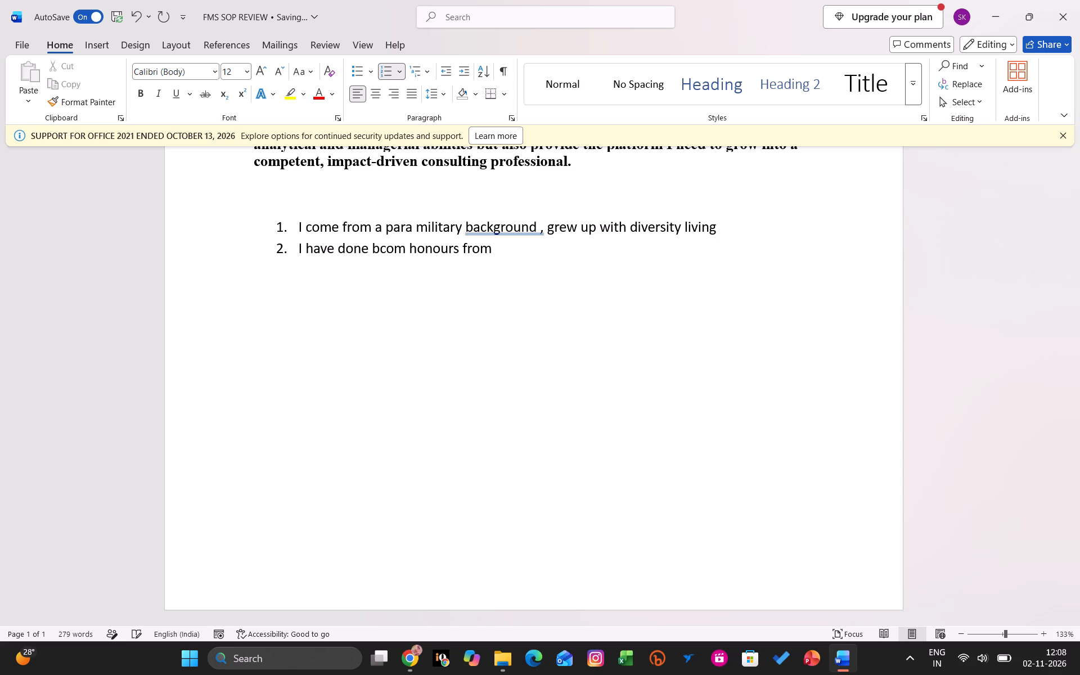
pyautogui.write('dyal singh college')
pyautogui.write(', university of delhi')
pyautogui.press('space')
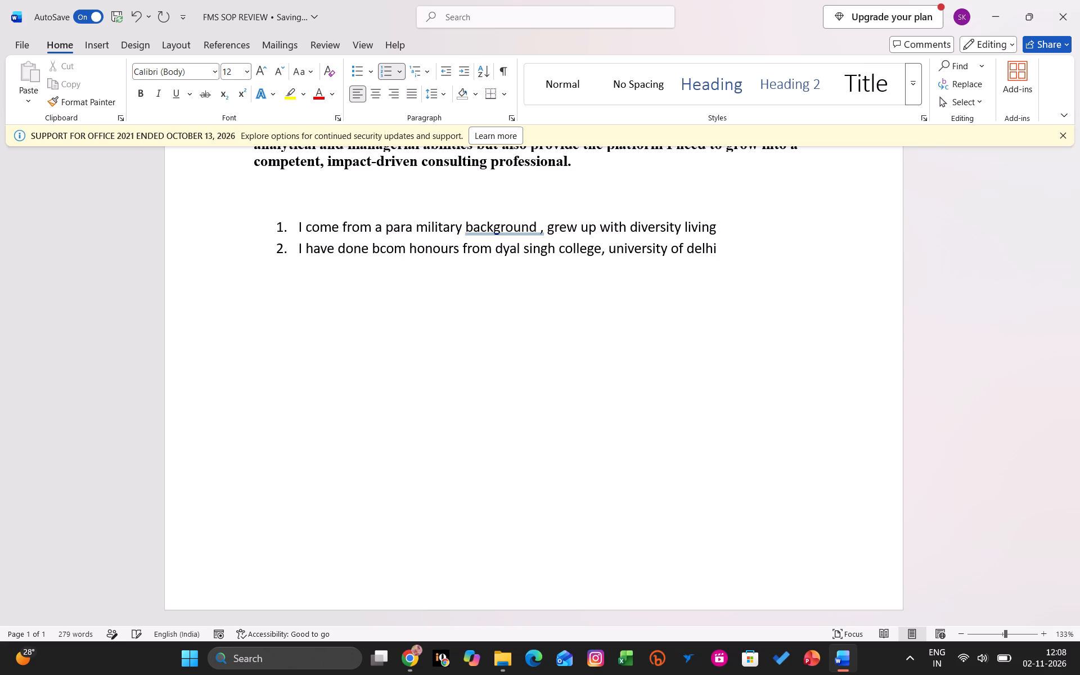
# Begin a third point with "I have taken leadership roles in".
pyautogui.press('Return')
pyautogui.write('i have')
pyautogui.press('space')
pyautogui.write('taken')
pyautogui.press('space')
pyautogui.write('lead')
pyautogui.write('ership roles in')
pyautogui.press('space')
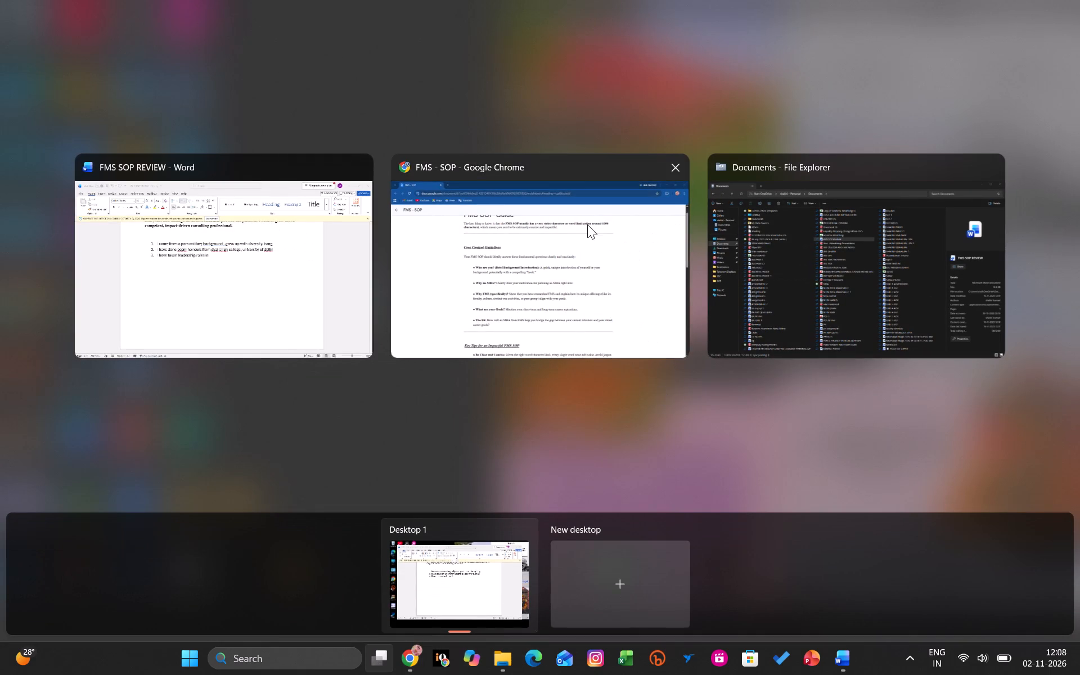
# Consult the sample SOPs in Chrome's FMS - SOP guide and, back in Word, continue the third point with "multiple college societies , which helped me".
pyautogui.click(587, 224)
pyautogui.scroll(-6, 660, 490)
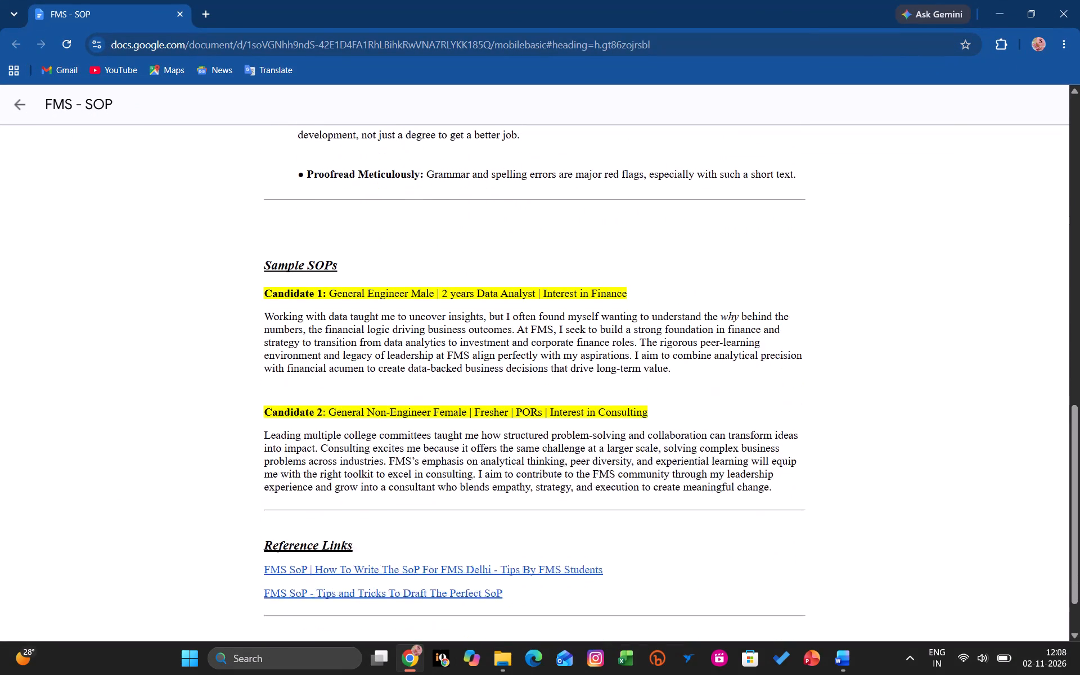
pyautogui.scroll(-1, 660, 490)
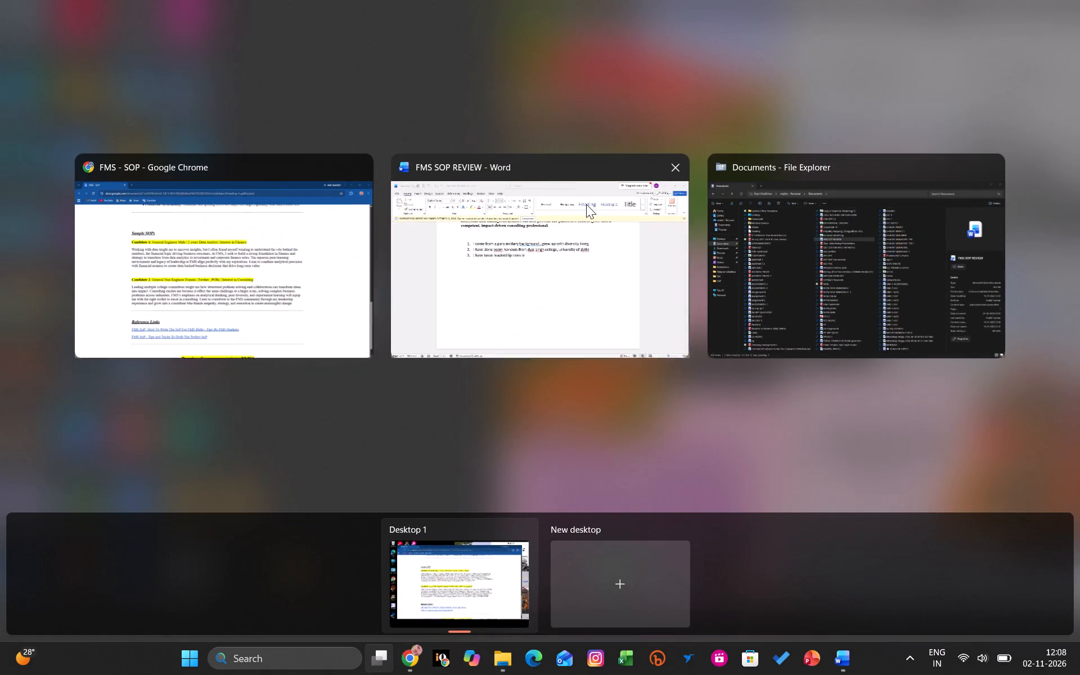
pyautogui.click(586, 204)
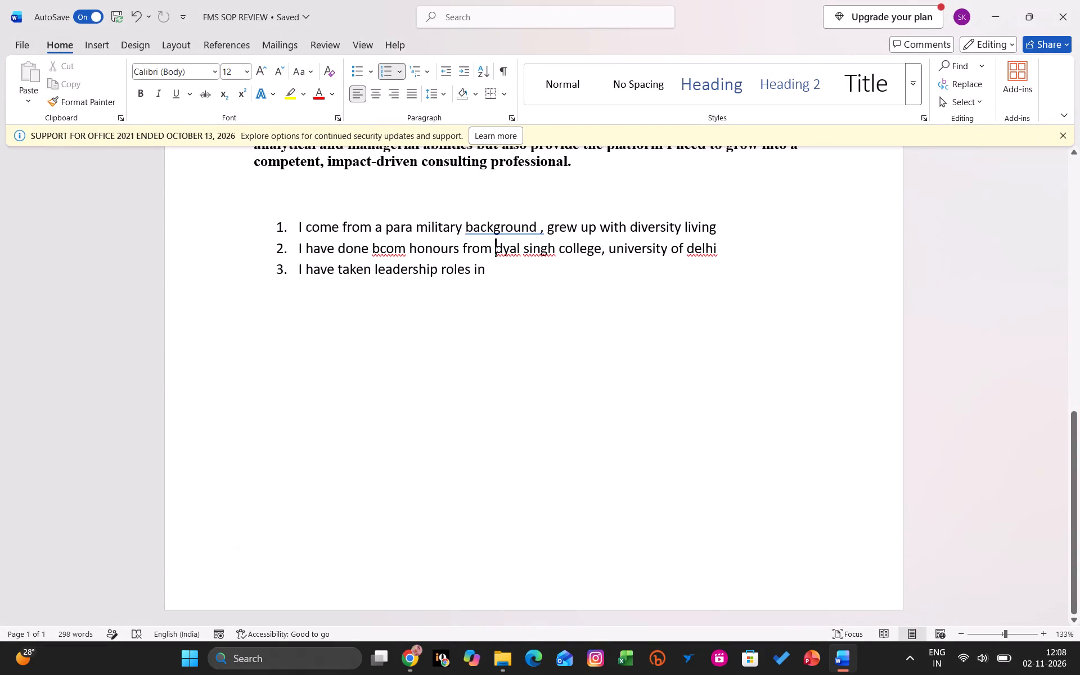
pyautogui.write('mu')
pyautogui.moveTo(540, 285); pyautogui.dragTo(698, 265)
pyautogui.write('ltipl')
pyautogui.press('BackSpace')
pyautogui.press('BackSpace')
pyautogui.press('BackSpace')
pyautogui.press('BackSpace')
pyautogui.press('BackSpace')
pyautogui.press('BackSpace')
pyautogui.press('BackSpace')
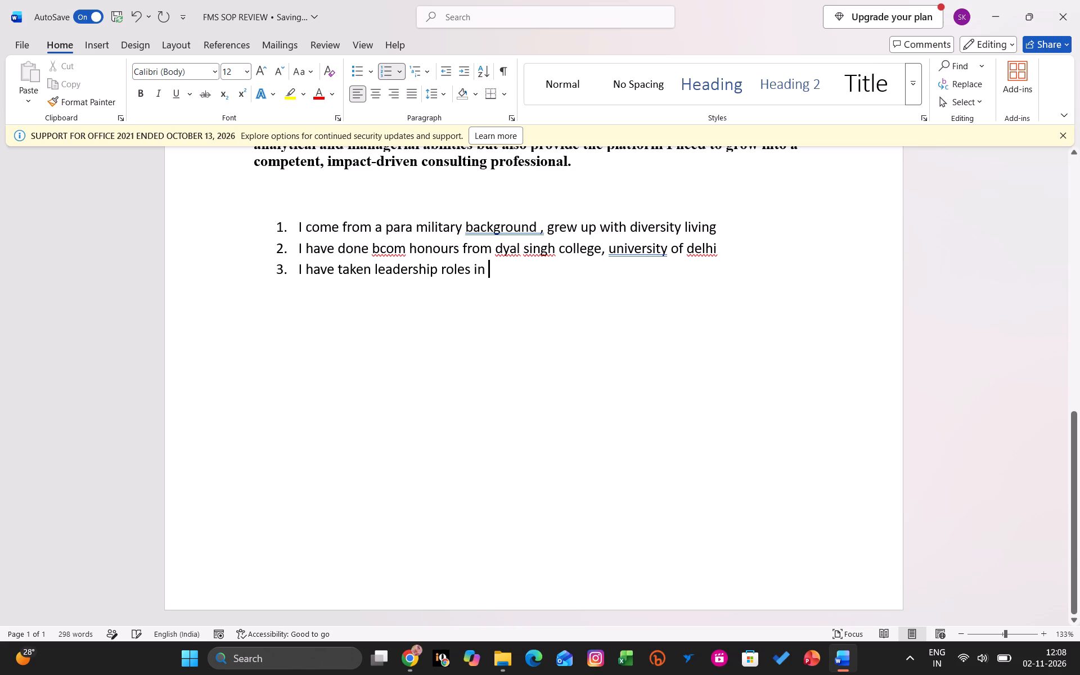
pyautogui.click(698, 265)
pyautogui.write('multiple college commitie')
pyautogui.press('BackSpace')
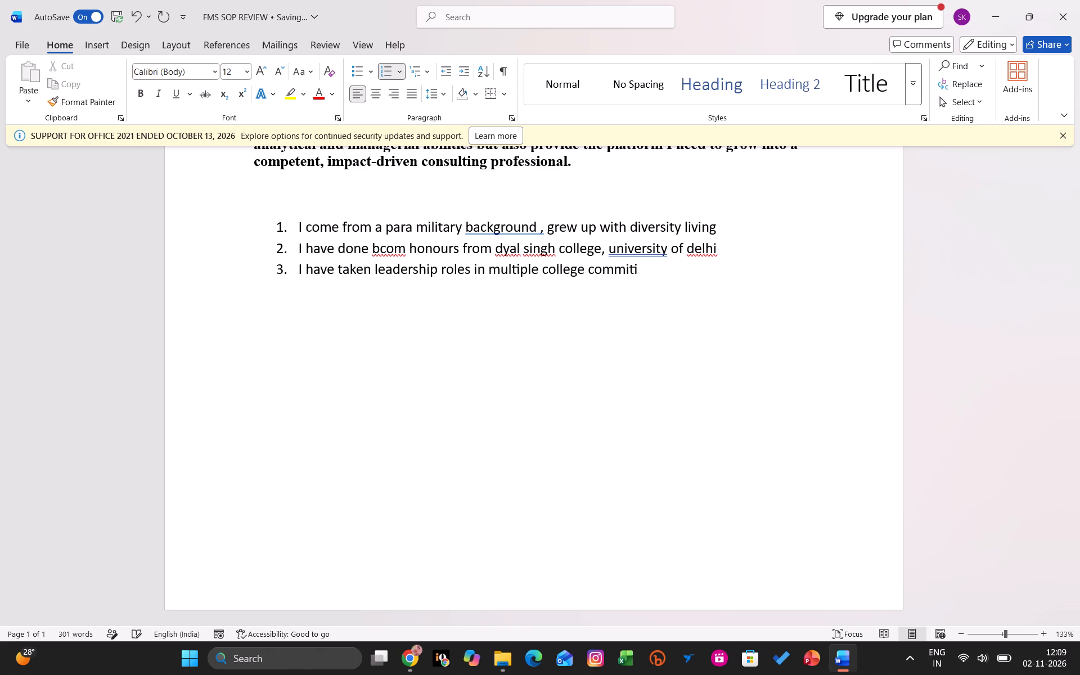
pyautogui.press('BackSpace')
pyautogui.press('BackSpace')
pyautogui.press('BackSpace')
pyautogui.press('BackSpace')
pyautogui.press('BackSpace')
pyautogui.press('BackSpace')
pyautogui.press('BackSpace')
pyautogui.write('societies , which helped me le')
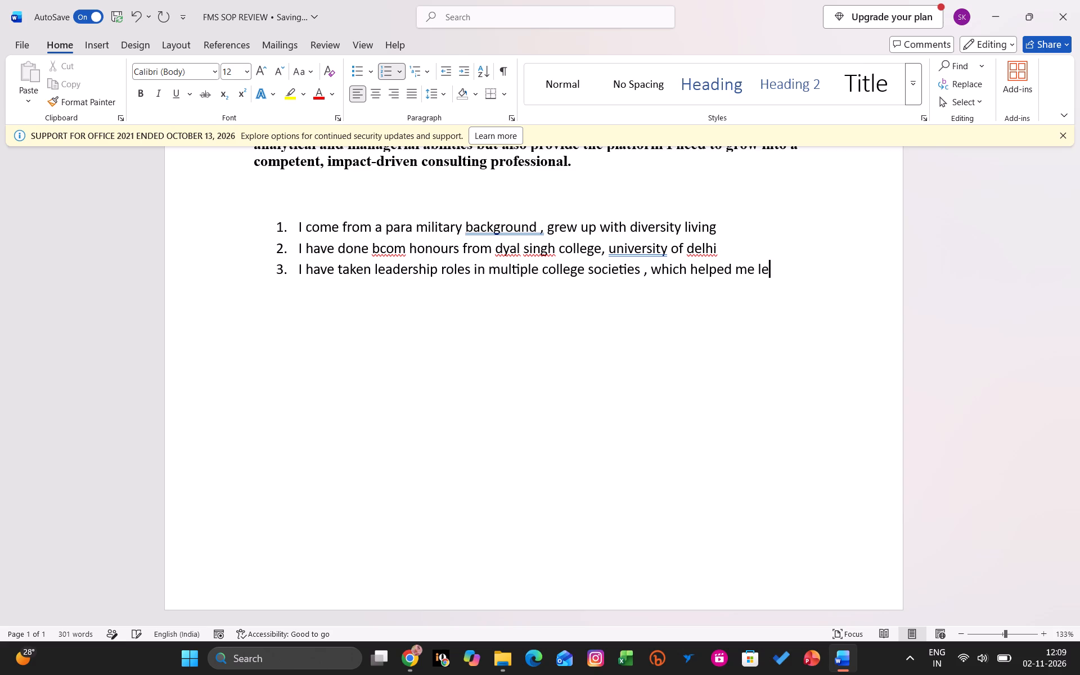
# Finish the third point with "gain teamwork , leadership roles , etc".
pyautogui.write('a')
pyautogui.press('BackSpace')
pyautogui.press('BackSpace')
pyautogui.press('BackSpace')
pyautogui.write('ga')
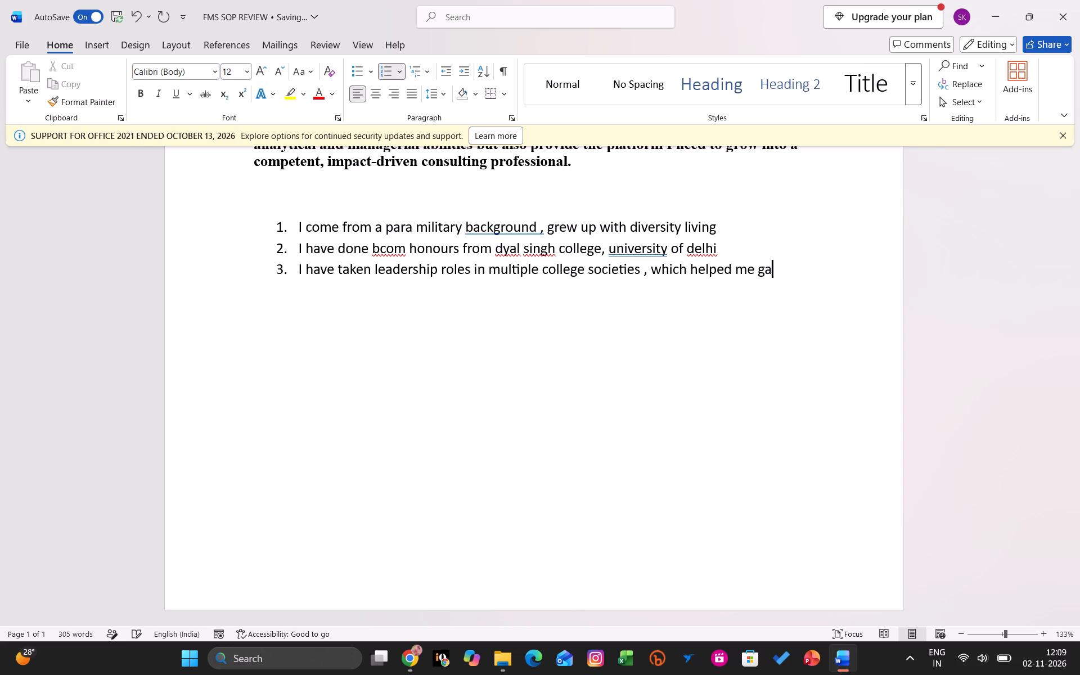
pyautogui.click(463, 243)
pyautogui.write('in')
pyautogui.press('space')
pyautogui.write('teamwork ,')
pyautogui.press('space')
pyautogui.write('leadership roles ,')
pyautogui.press('space')
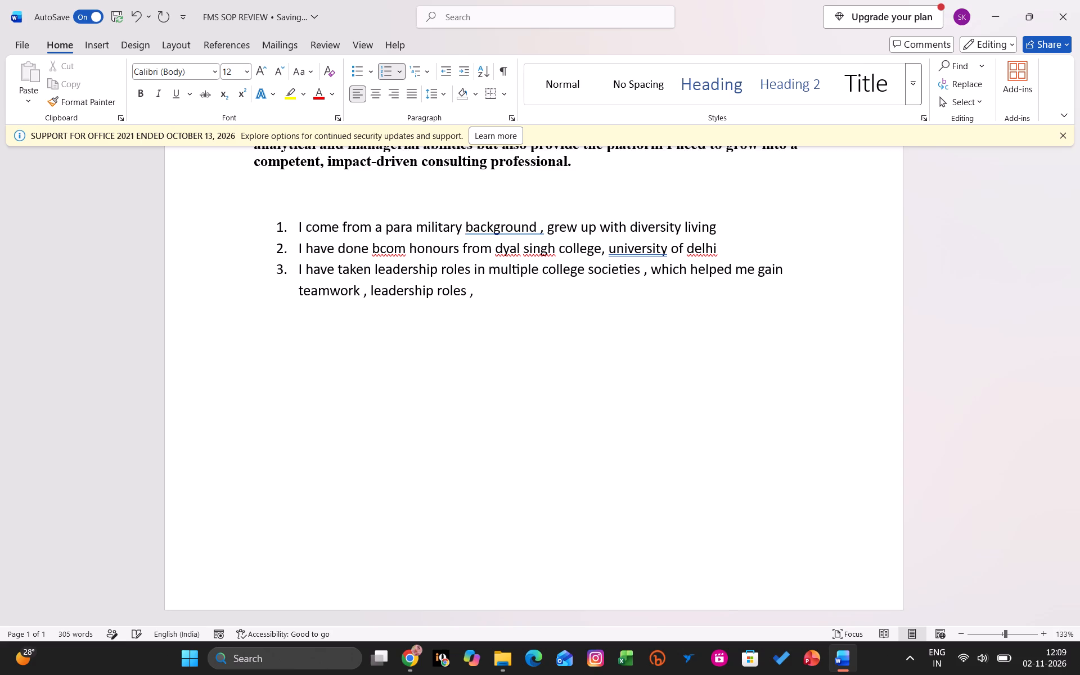
pyautogui.write('etc')
pyautogui.press('space')
# Add a fourth point reading "Also done internships where I", removing the stray text from the second point.
pyautogui.press('Return')
pyautogui.write('also d')
pyautogui.write('one')
pyautogui.press('space')
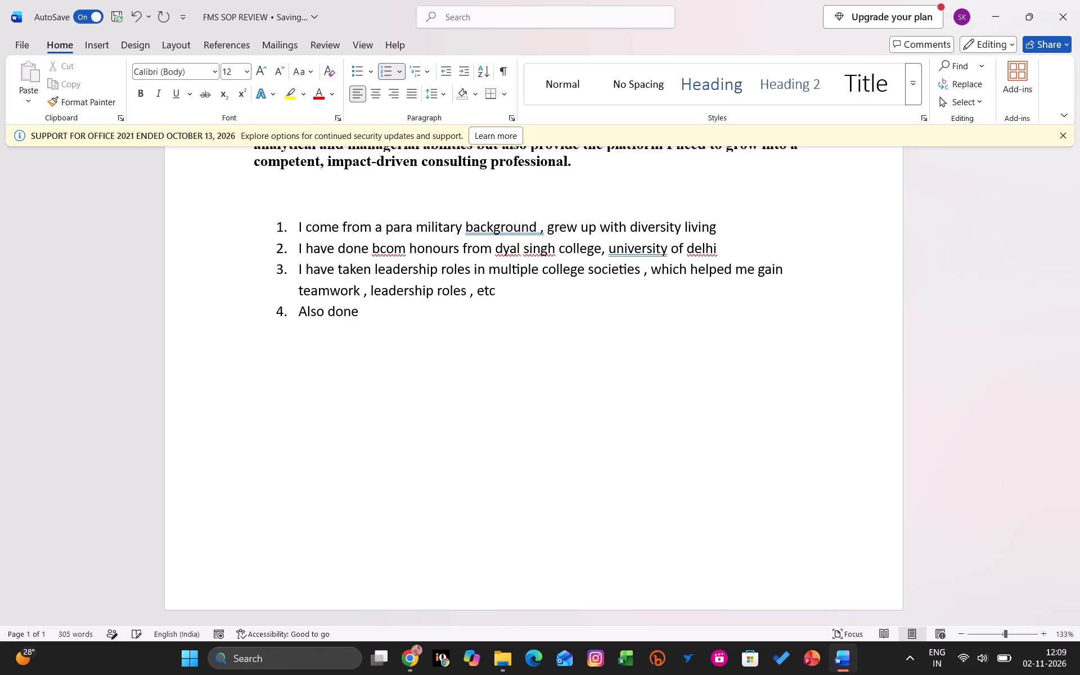
pyautogui.write('few')
pyautogui.press('BackSpace')
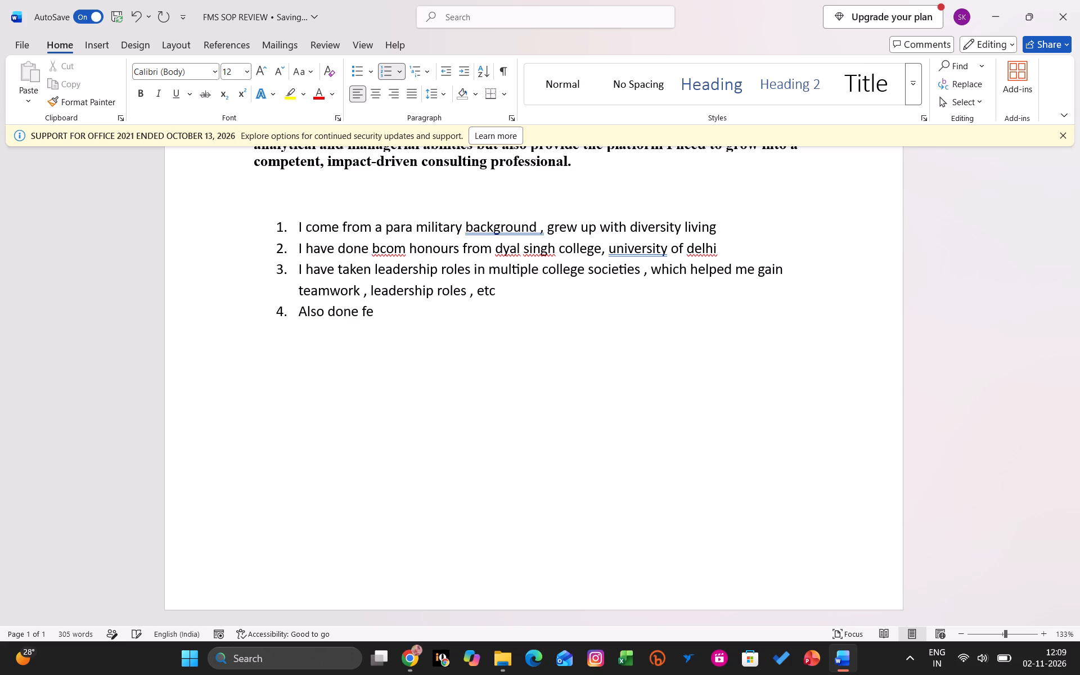
pyautogui.press('BackSpace')
pyautogui.press('BackSpace')
pyautogui.write('inte')
pyautogui.write('rships')
pyautogui.click(463, 243)
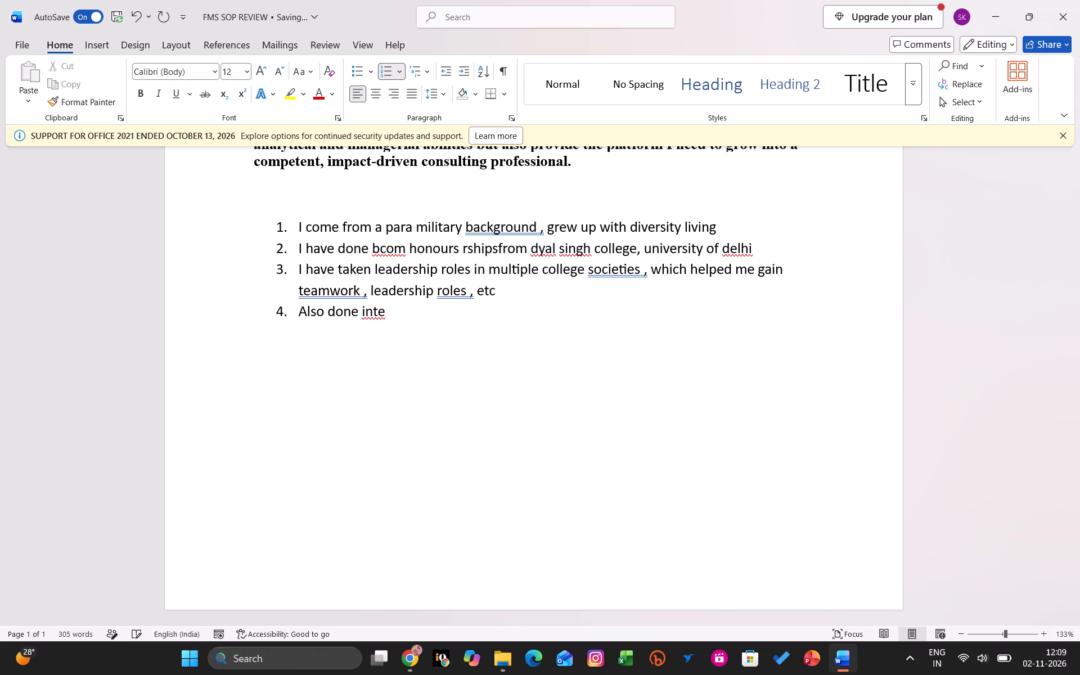
pyautogui.press('BackSpace')
pyautogui.press('BackSpace')
pyautogui.press('BackSpace')
pyautogui.press('BackSpace')
pyautogui.press('BackSpace')
pyautogui.press('BackSpace')
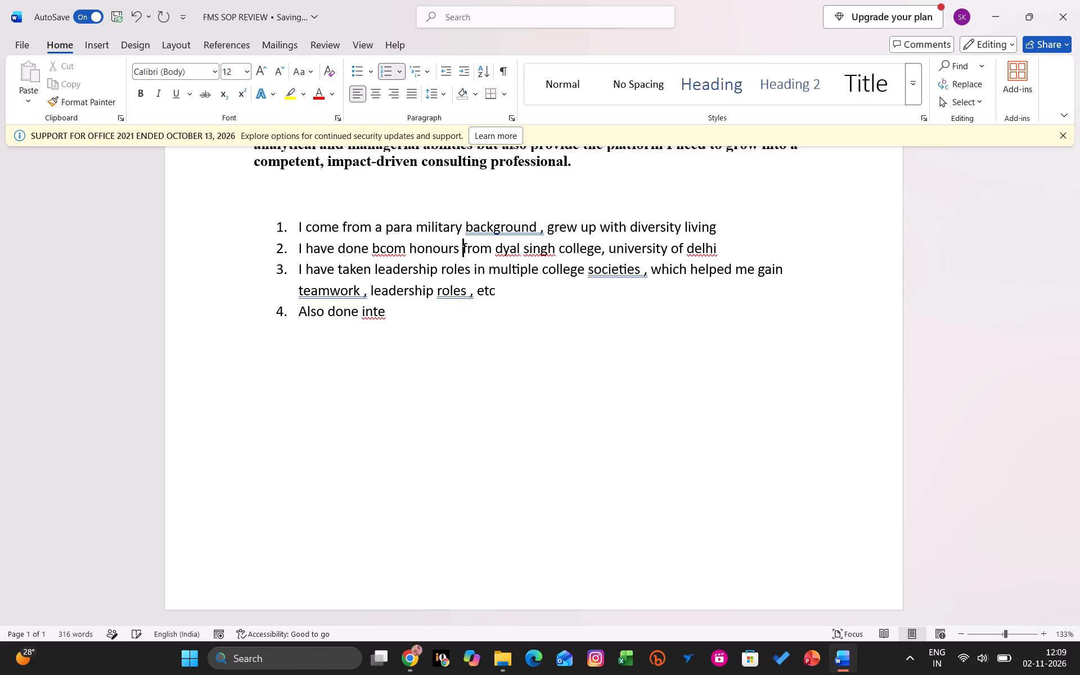
pyautogui.click(397, 319)
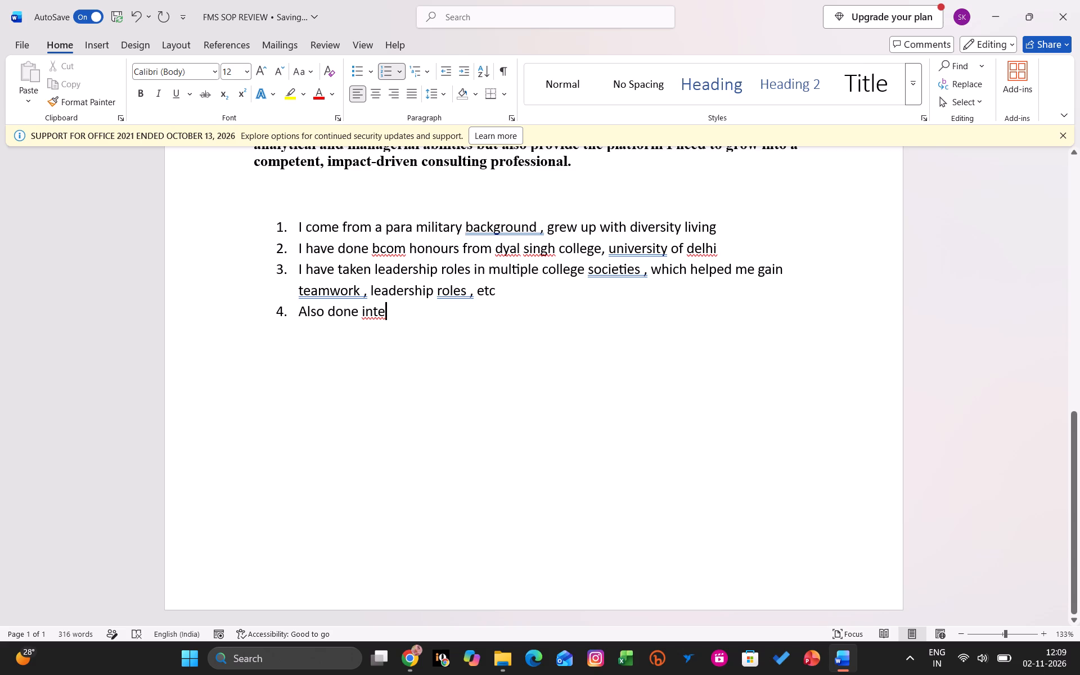
pyautogui.write('rnships where i')
pyautogui.press('space')
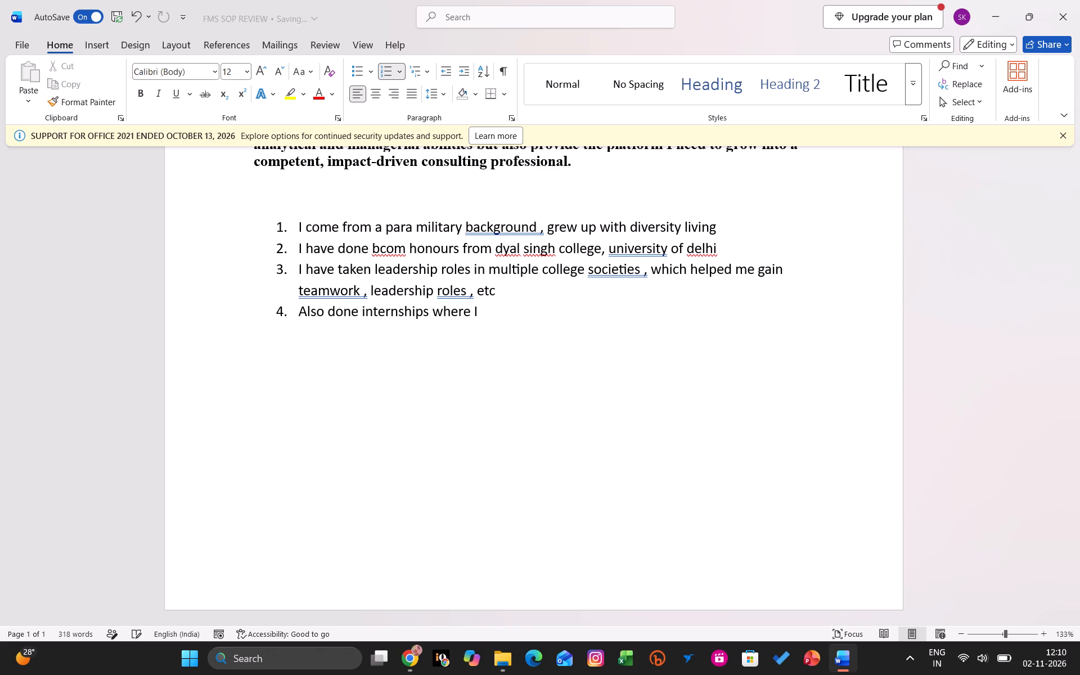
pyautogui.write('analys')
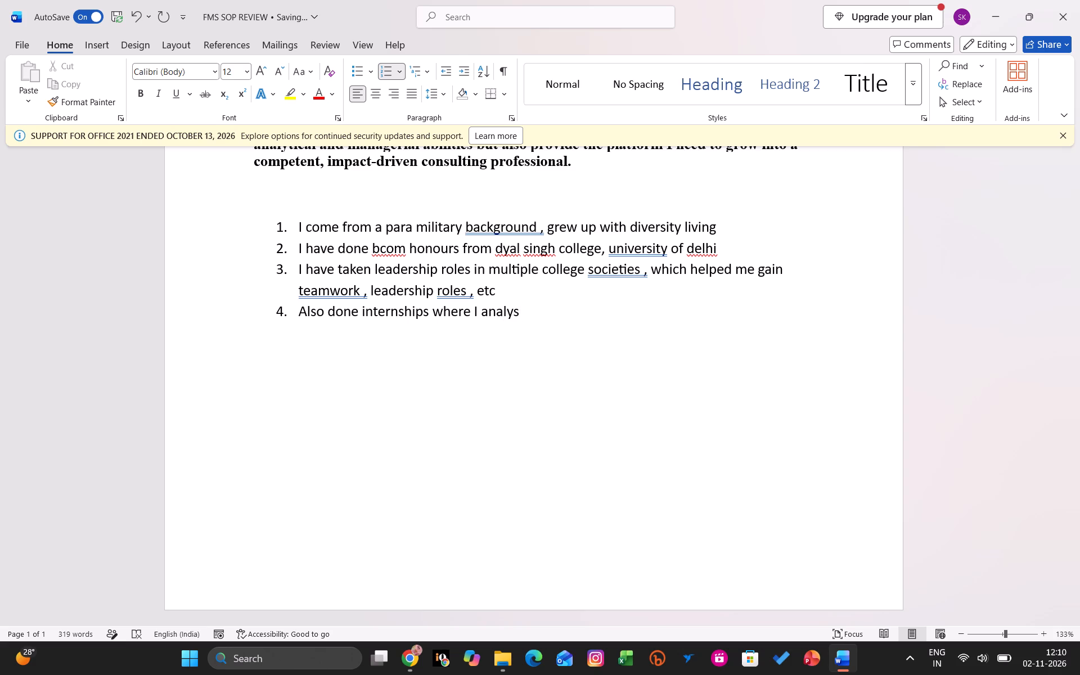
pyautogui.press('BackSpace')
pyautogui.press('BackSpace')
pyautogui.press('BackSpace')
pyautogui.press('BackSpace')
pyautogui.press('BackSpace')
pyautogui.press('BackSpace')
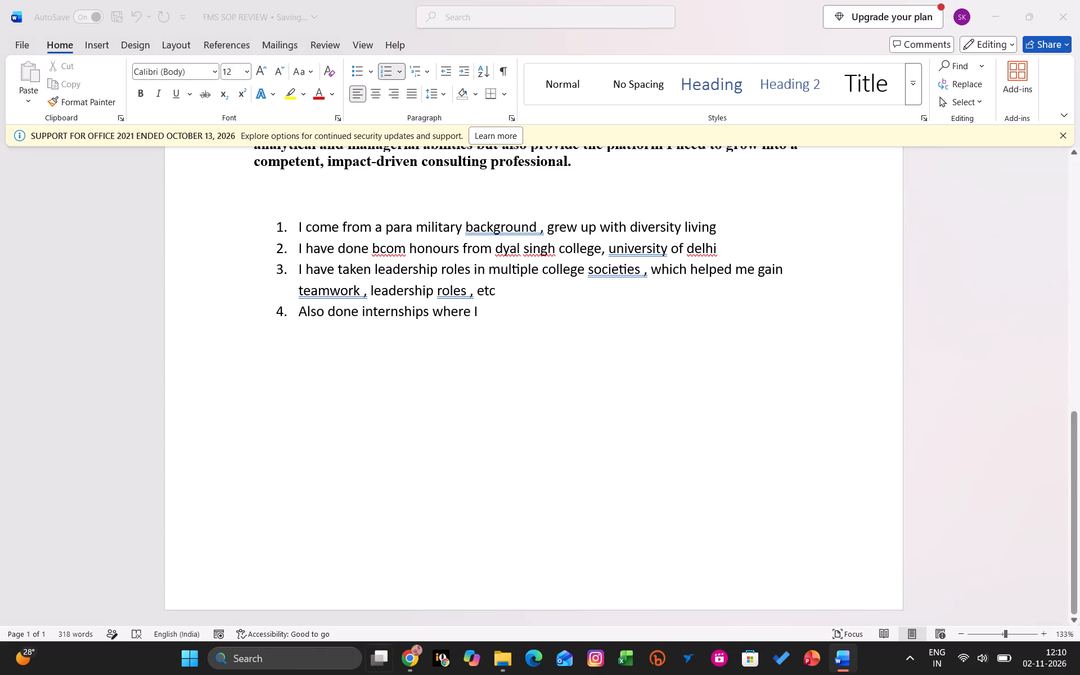
# Review the draft's paragraphs on consulting, FMS and leadership above the numbered points in the FMS SOP REVIEW document.
pyautogui.click(532, 286)
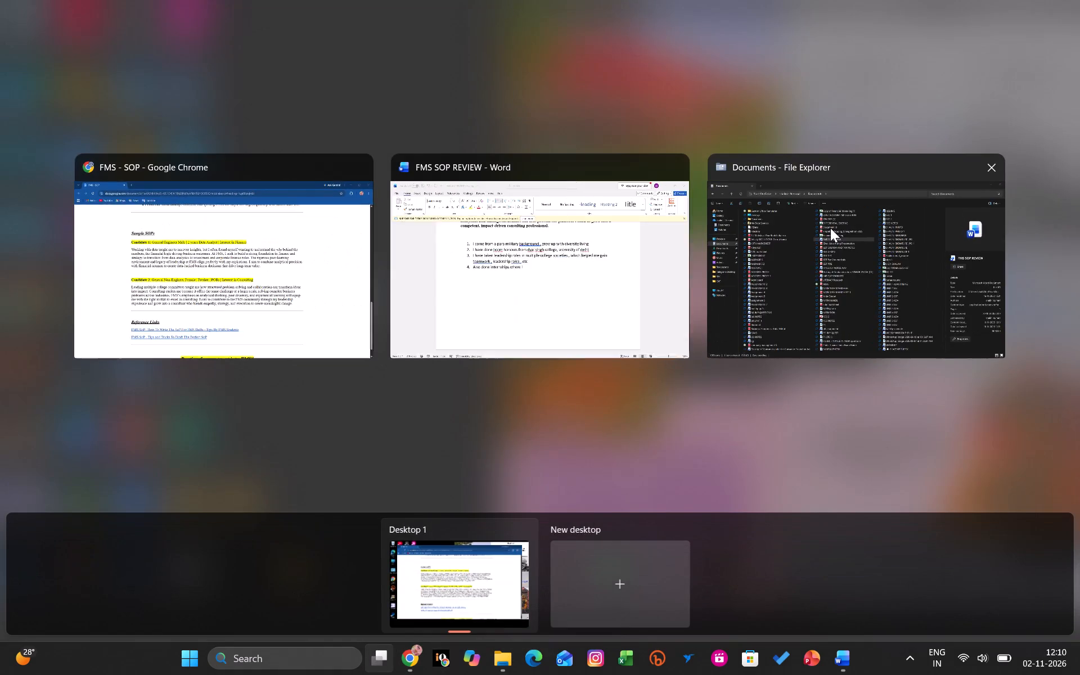
pyautogui.click(830, 226)
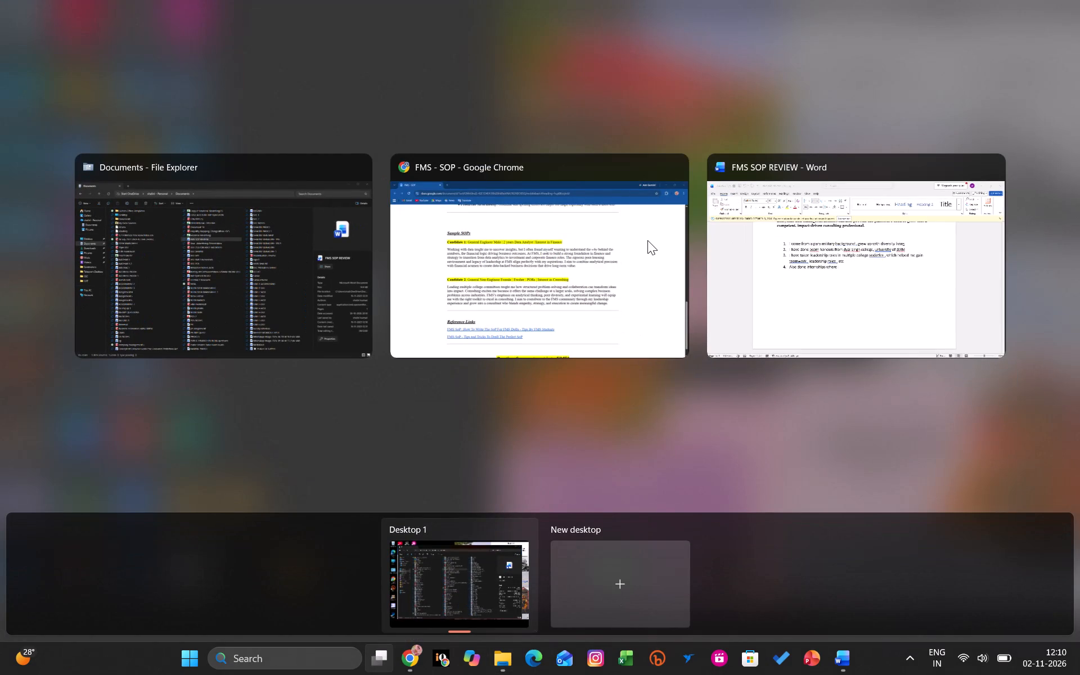
pyautogui.click(807, 273)
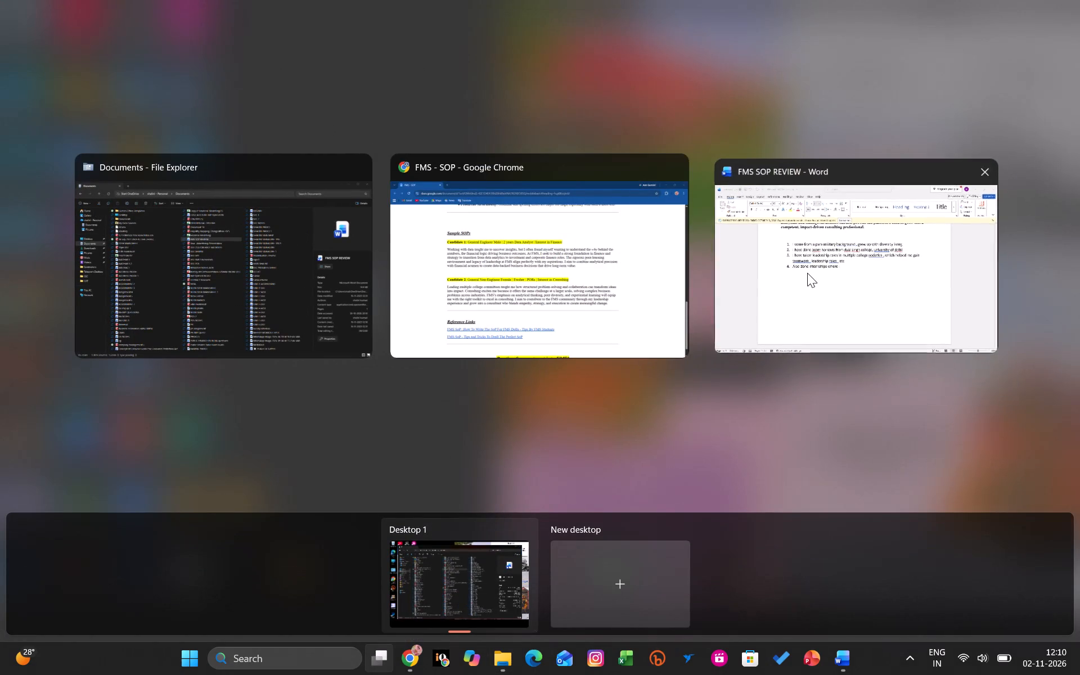
pyautogui.scroll(3, 717, 344)
pyautogui.scroll(-1, 717, 344)
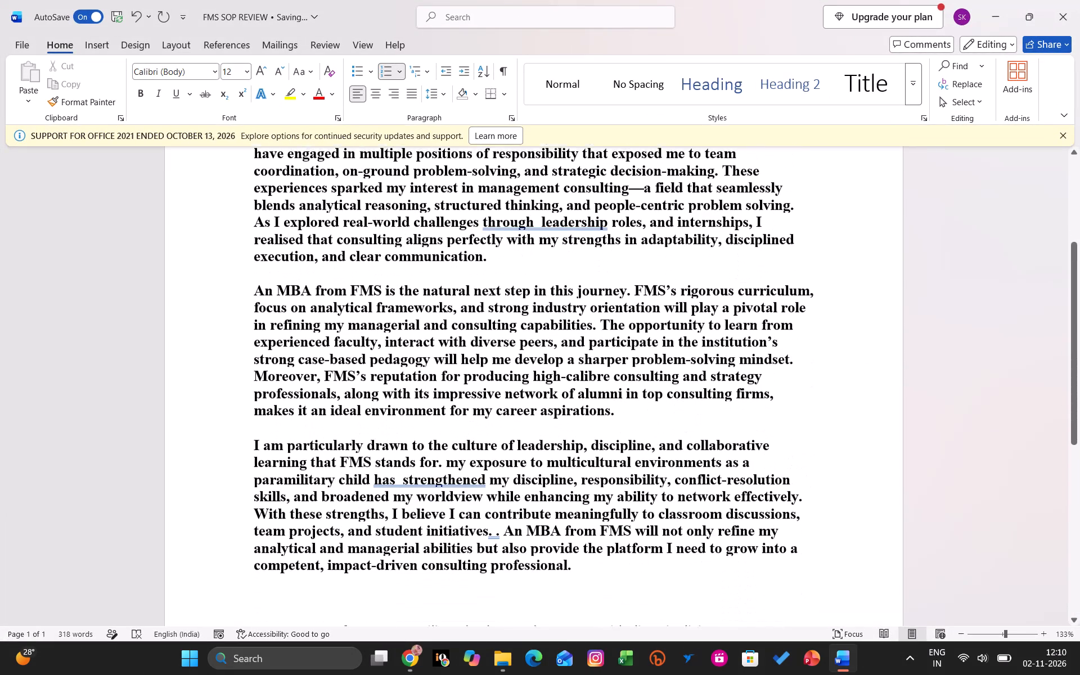
pyautogui.scroll(-2, 717, 344)
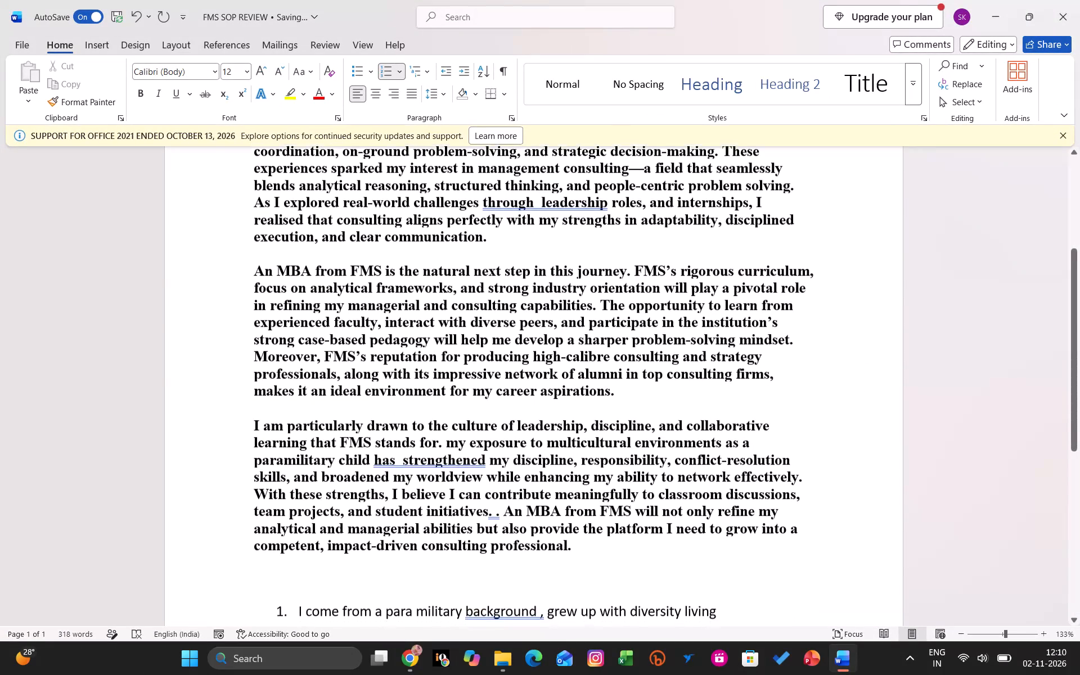
pyautogui.scroll(-2, 717, 344)
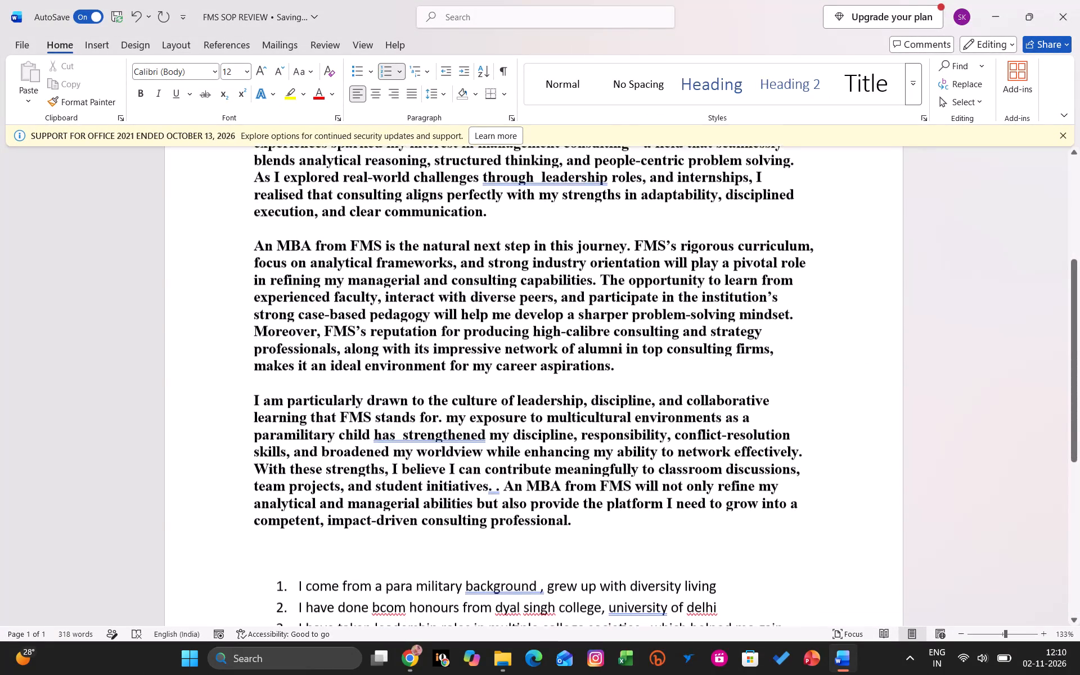
pyautogui.scroll(-1, 717, 344)
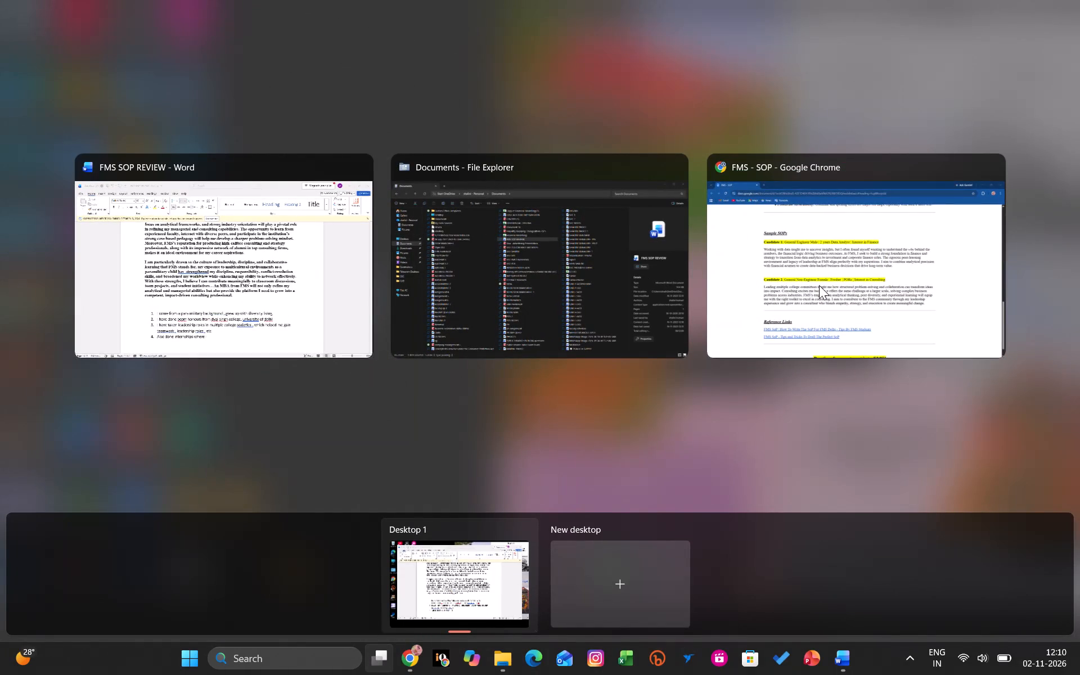
# In Chrome's FMS - SOP guide, select and copy the whole Candidate 2 sample SOP paragraph.
pyautogui.click(852, 282)
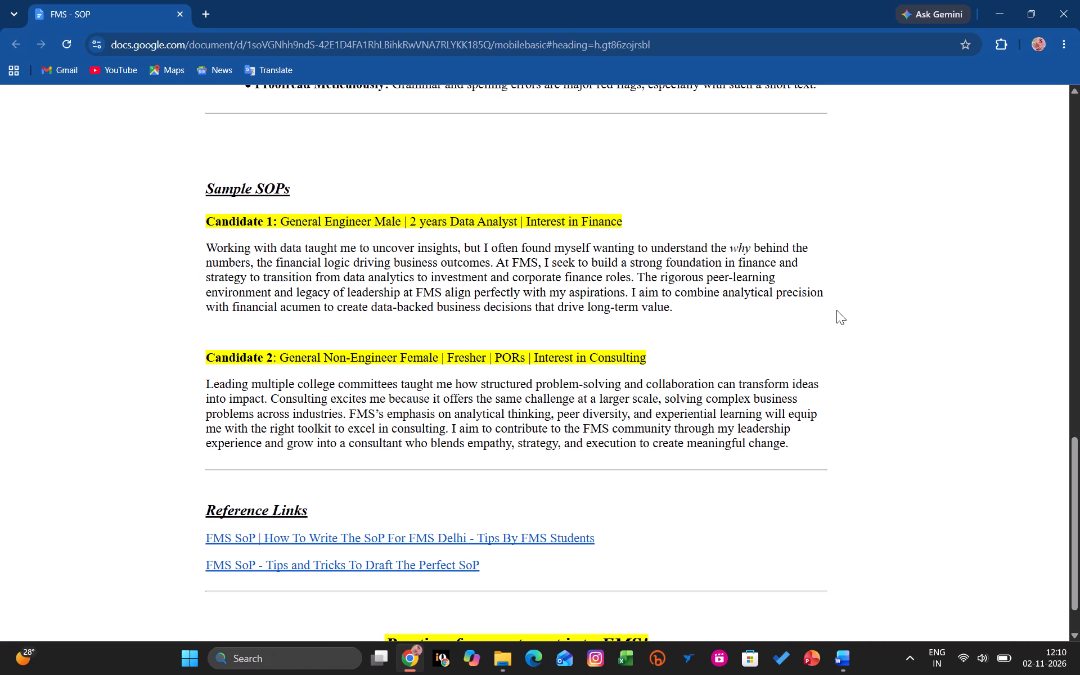
pyautogui.click(206, 383)
pyautogui.moveTo(206, 383); pyautogui.dragTo(303, 438)
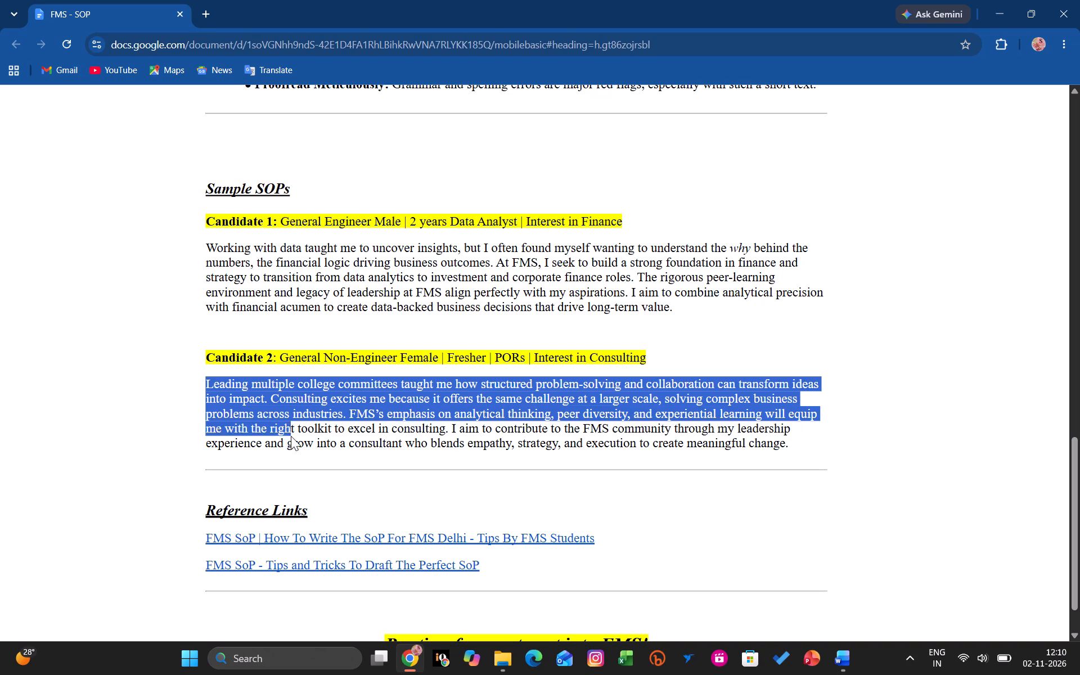
pyautogui.moveTo(303, 438); pyautogui.dragTo(849, 445)
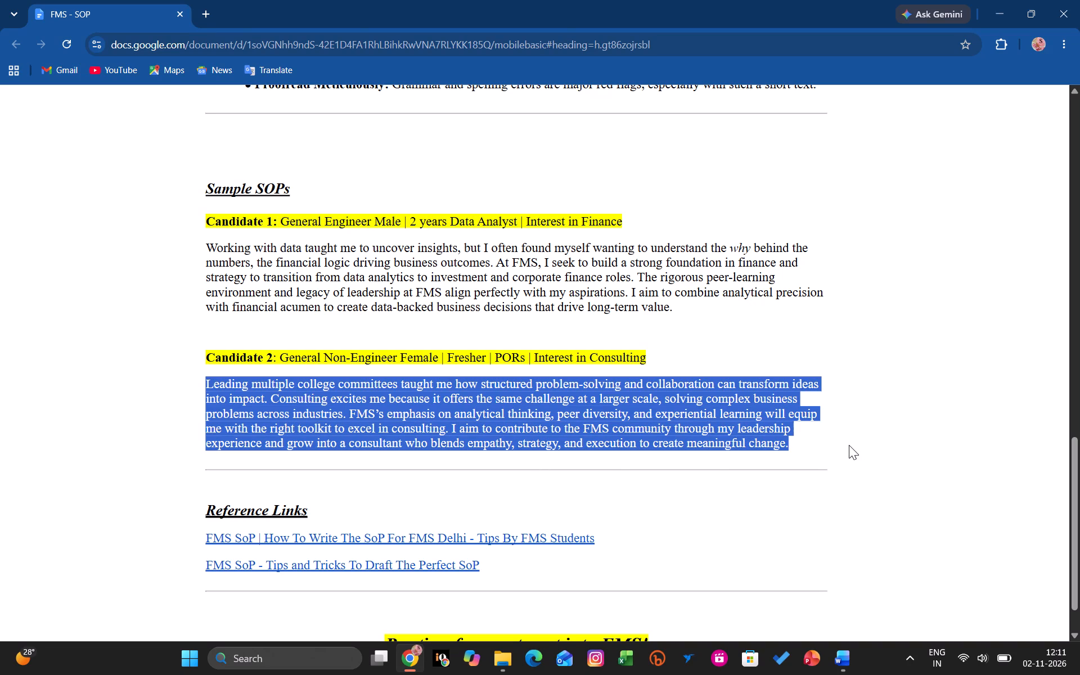
pyautogui.hotkey('ctrl', 'c')
# Back in Word, shorten the fourth point to "Also done internships".
pyautogui.click(557, 314)
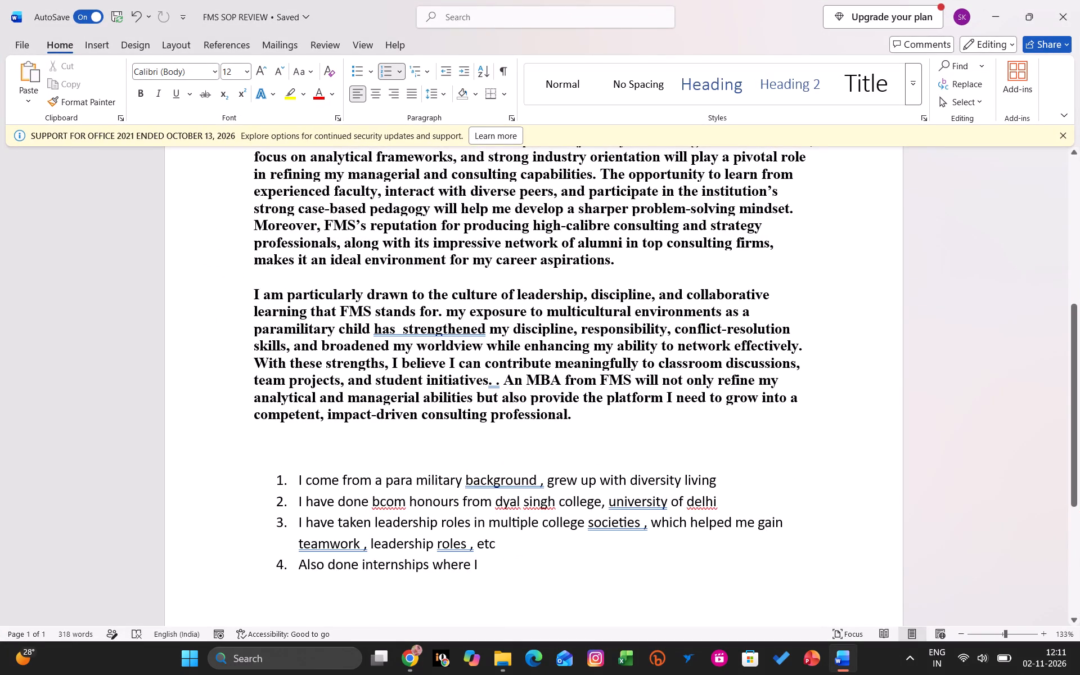
pyautogui.click(520, 459)
pyautogui.press('BackSpace')
pyautogui.press('BackSpace')
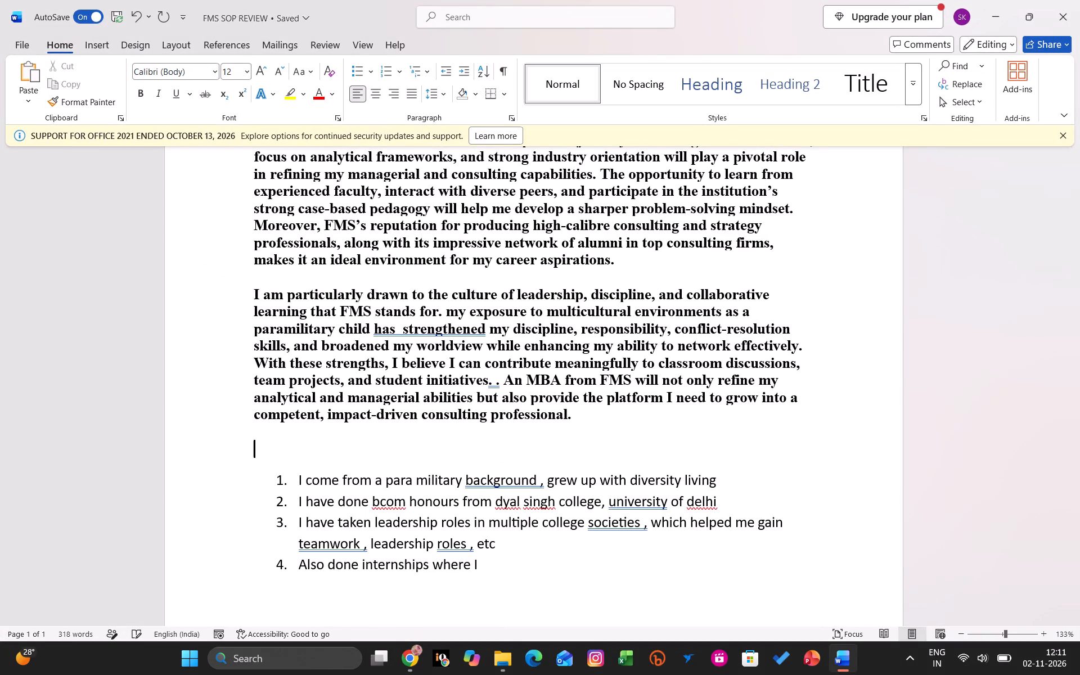
pyautogui.click(485, 568)
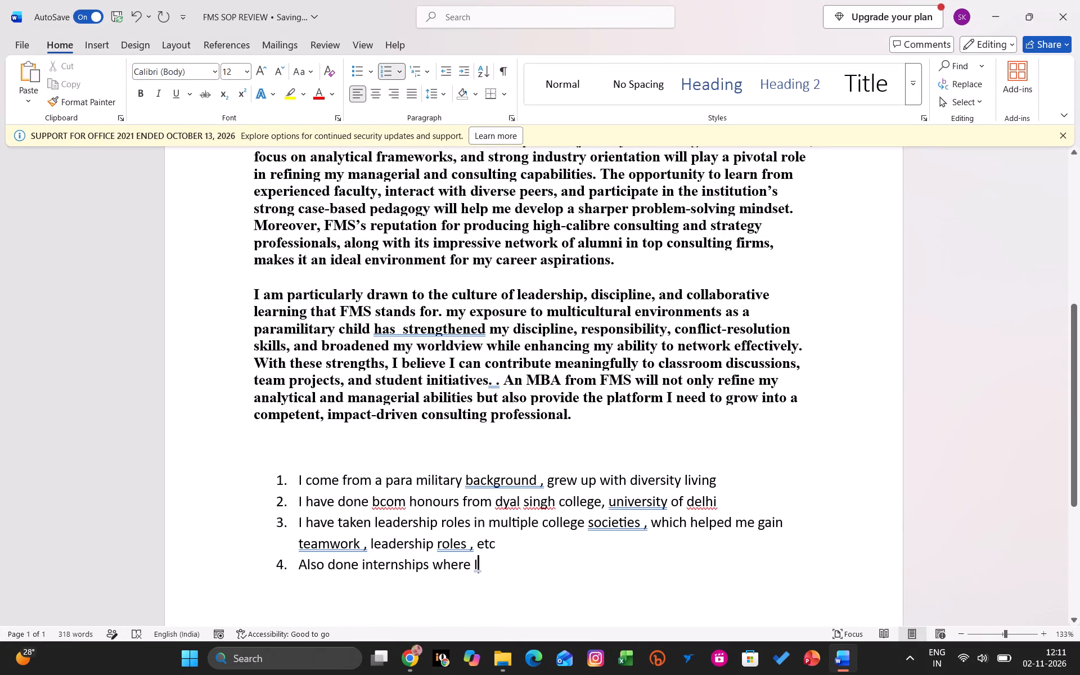
pyautogui.press('BackSpace')
pyautogui.write('i')
pyautogui.press('space')
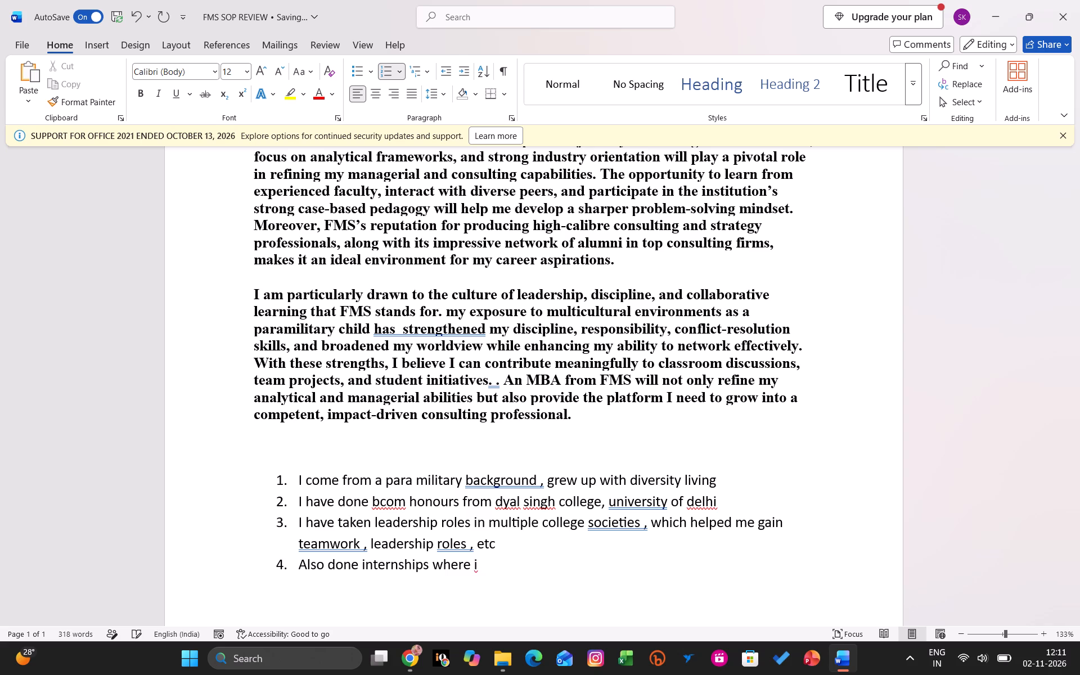
pyautogui.press('BackSpace')
pyautogui.press('BackSpace')
pyautogui.press('BackSpace')
pyautogui.press('BackSpace')
pyautogui.press('BackSpace')
pyautogui.press('BackSpace')
pyautogui.press('BackSpace')
pyautogui.press('BackSpace')
# Add a fifth point reading "Interested in consulting" and start an empty sixth point.
pyautogui.press('Return')
pyautogui.write('interest')
pyautogui.write('ed in consulting')
pyautogui.press('space')
pyautogui.press('Return')
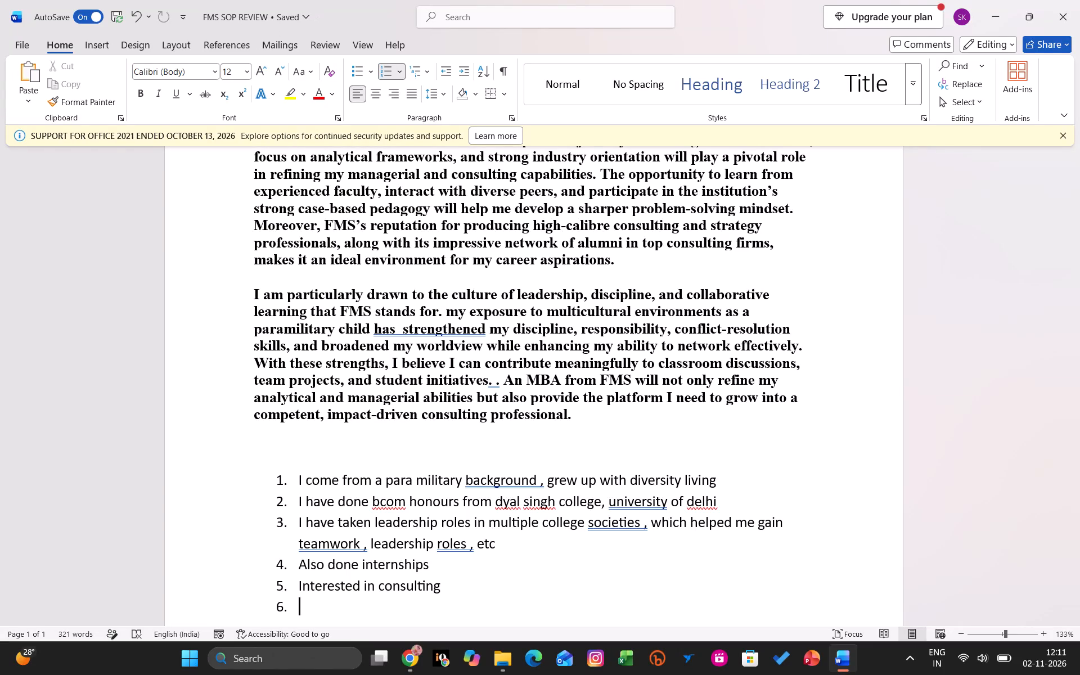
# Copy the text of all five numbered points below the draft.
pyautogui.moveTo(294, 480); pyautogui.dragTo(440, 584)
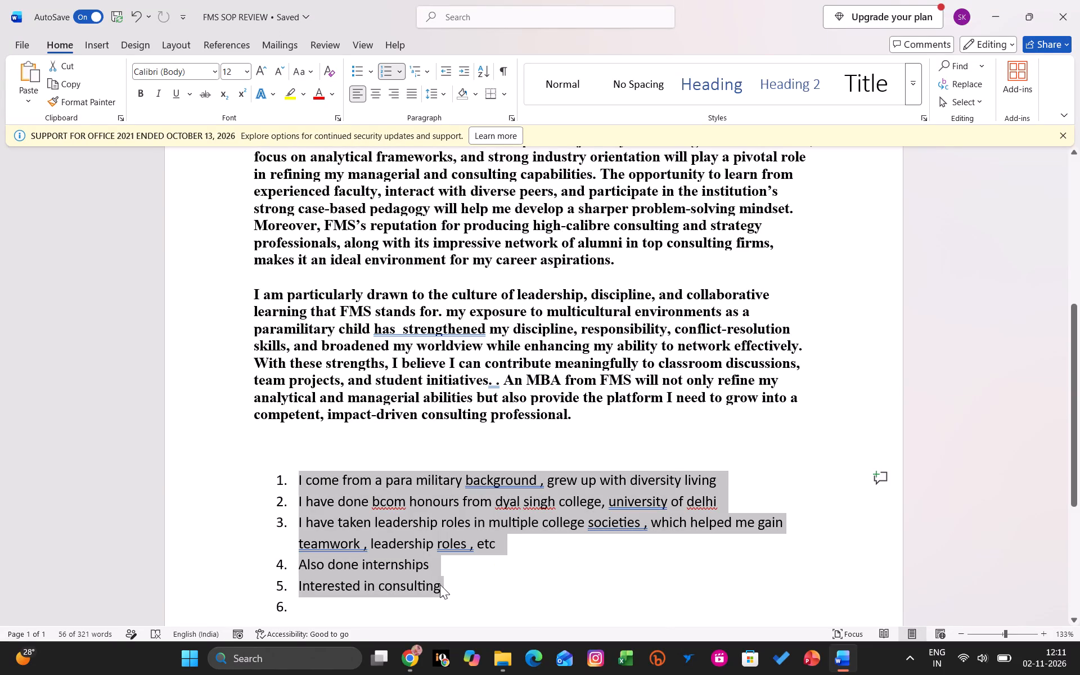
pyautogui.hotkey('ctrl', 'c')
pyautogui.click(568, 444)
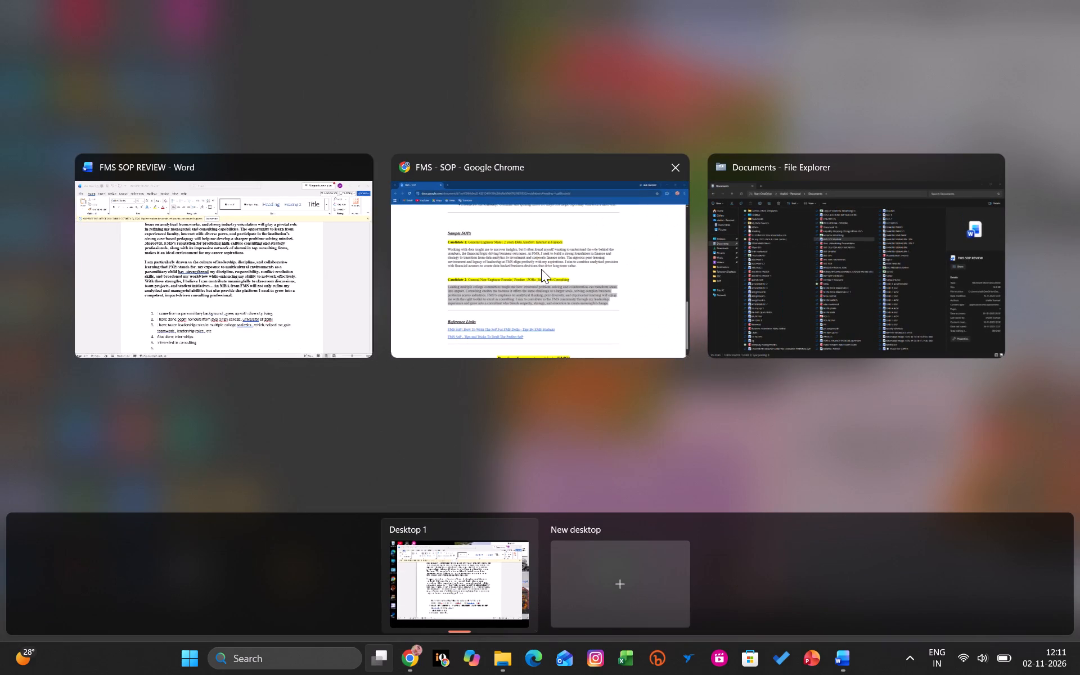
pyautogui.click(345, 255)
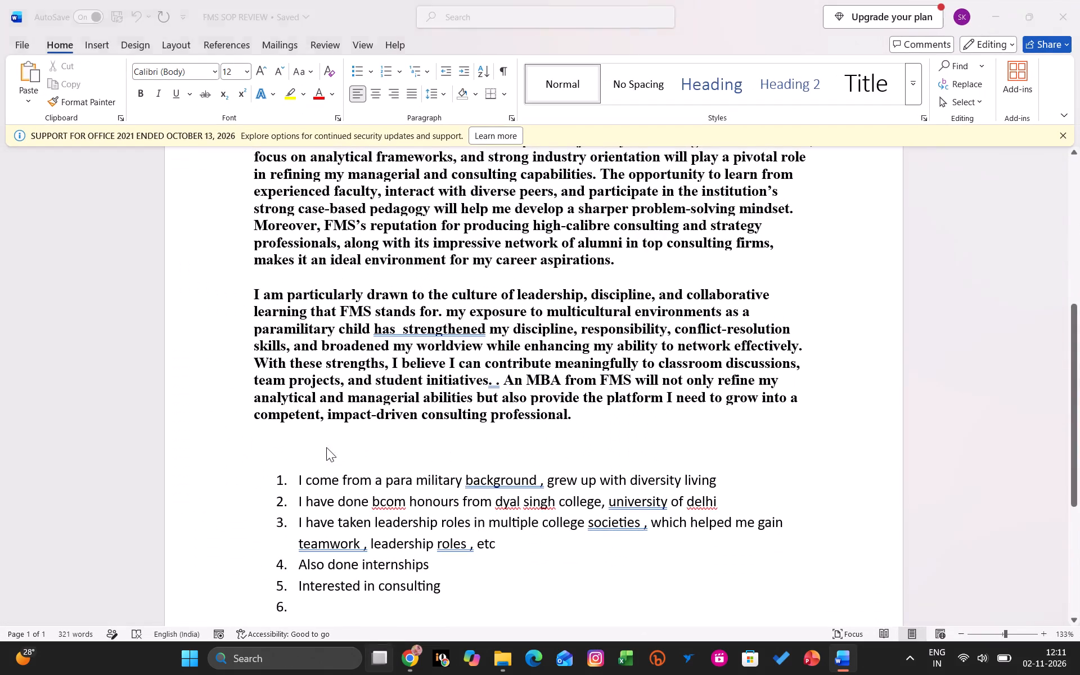
# Copy the selected Candidate 2 sample SOP paragraph from Chrome and paste it as the sixth point in Word.
pyautogui.click(582, 254)
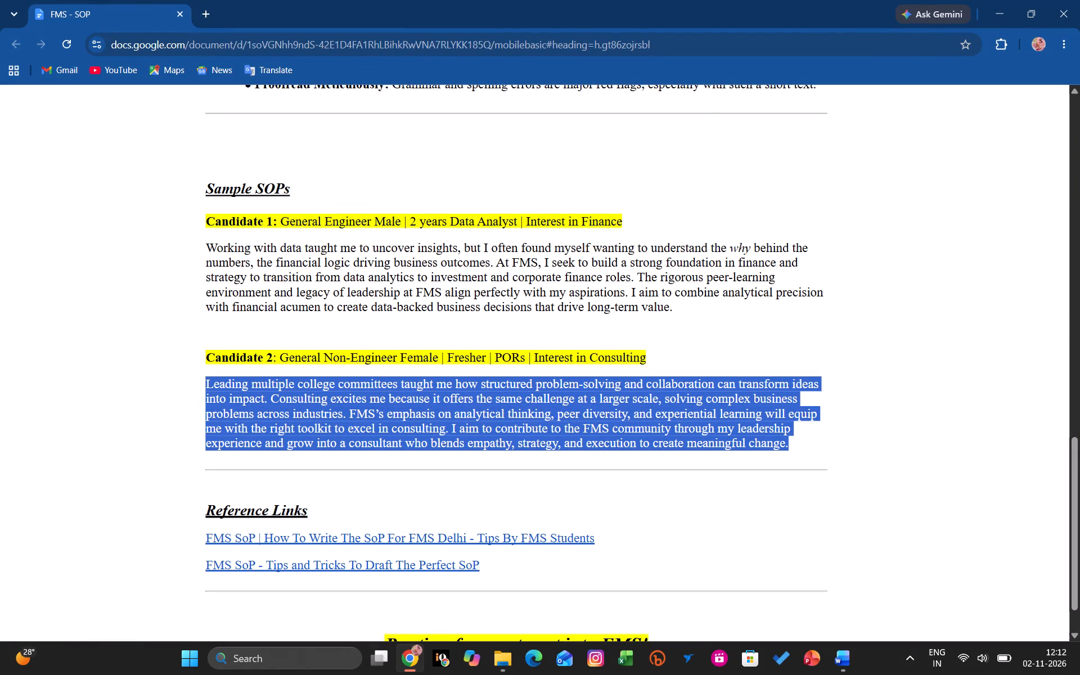
pyautogui.hotkey('ctrl', 'c')
pyautogui.click(542, 266)
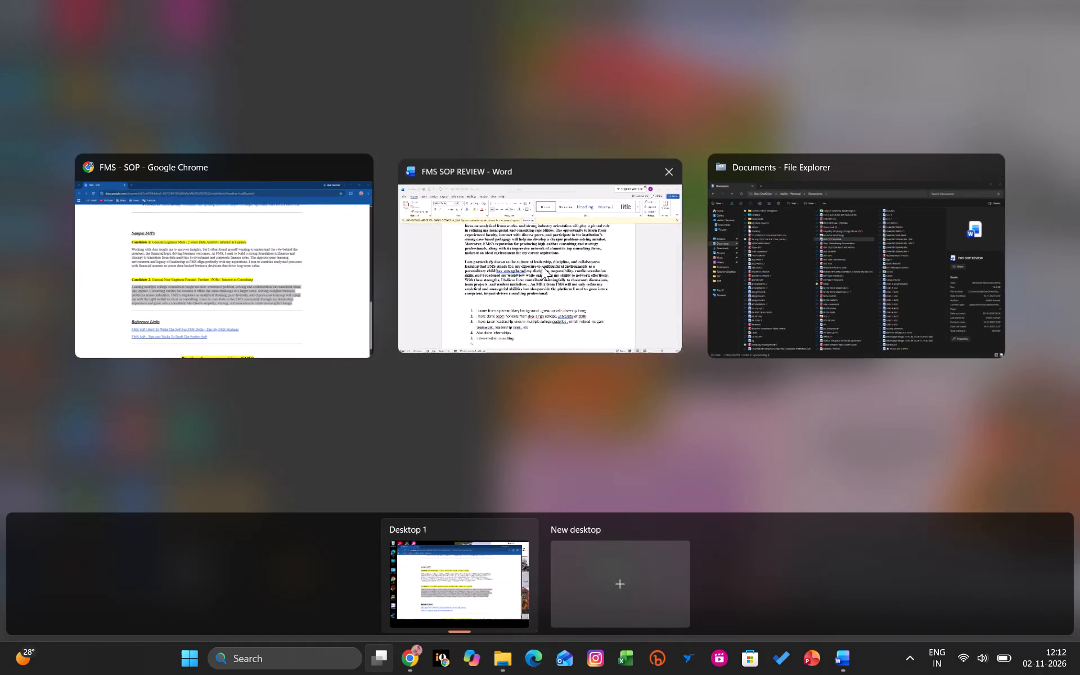
pyautogui.click(293, 622)
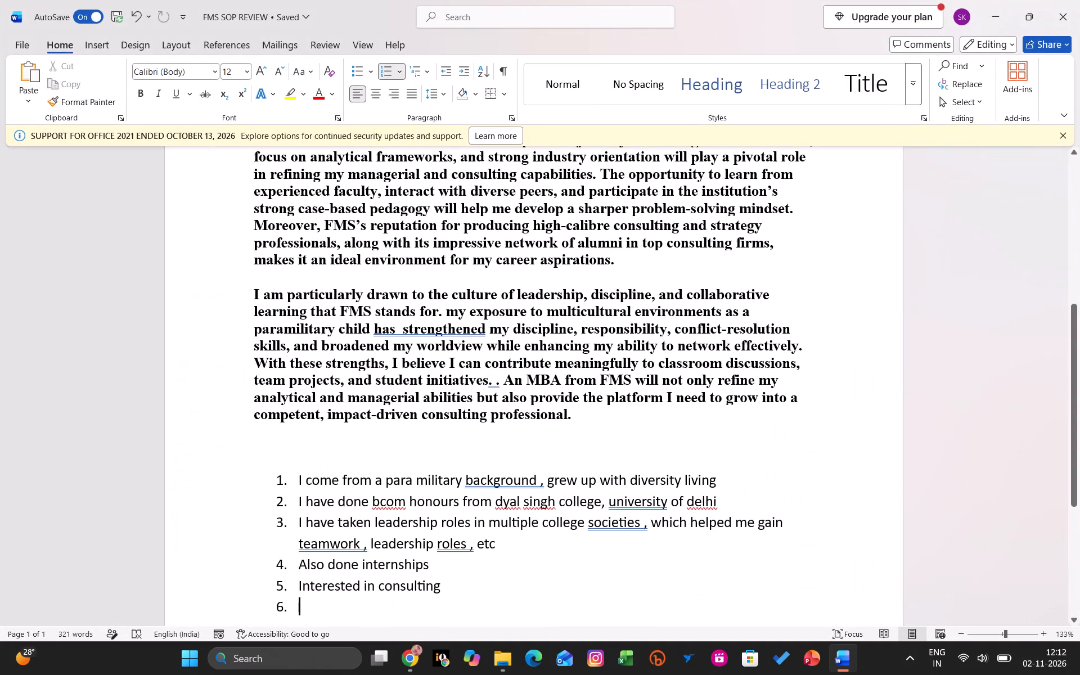
pyautogui.hotkey('ctrl', 'v')
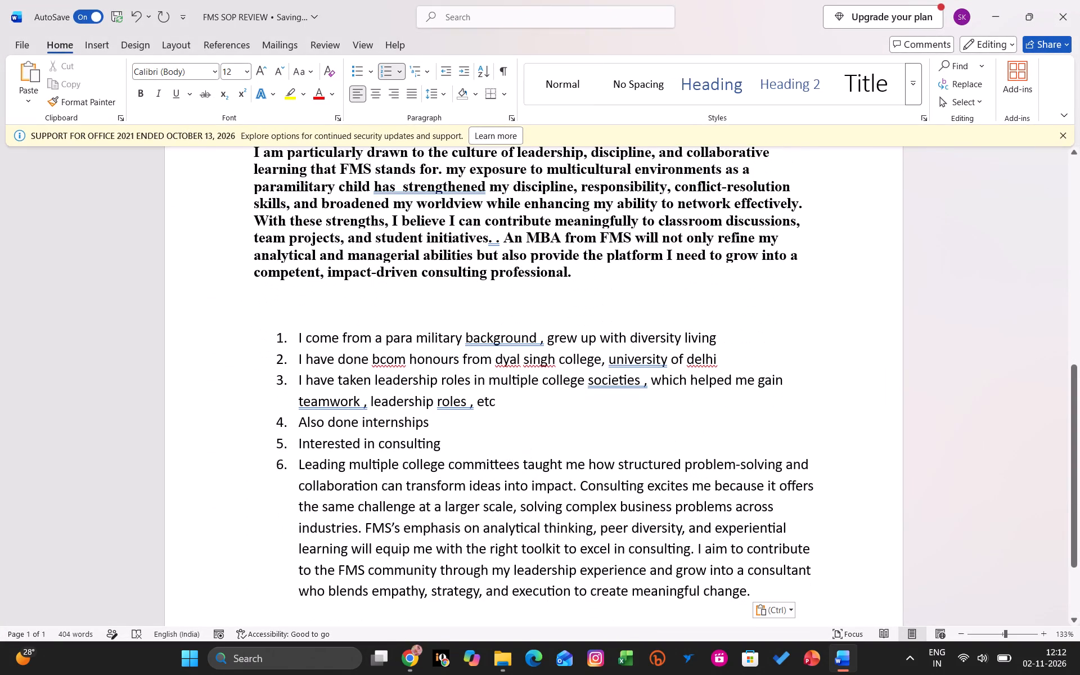
pyautogui.moveTo(291, 340); pyautogui.dragTo(741, 603)
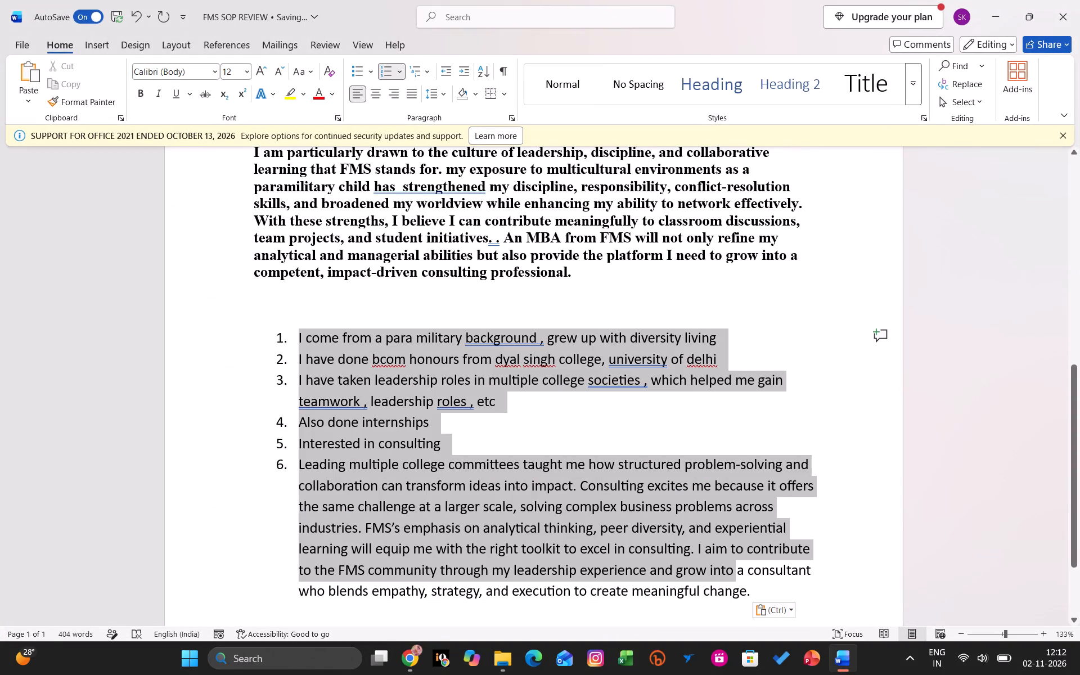
pyautogui.moveTo(741, 603); pyautogui.dragTo(742, 602)
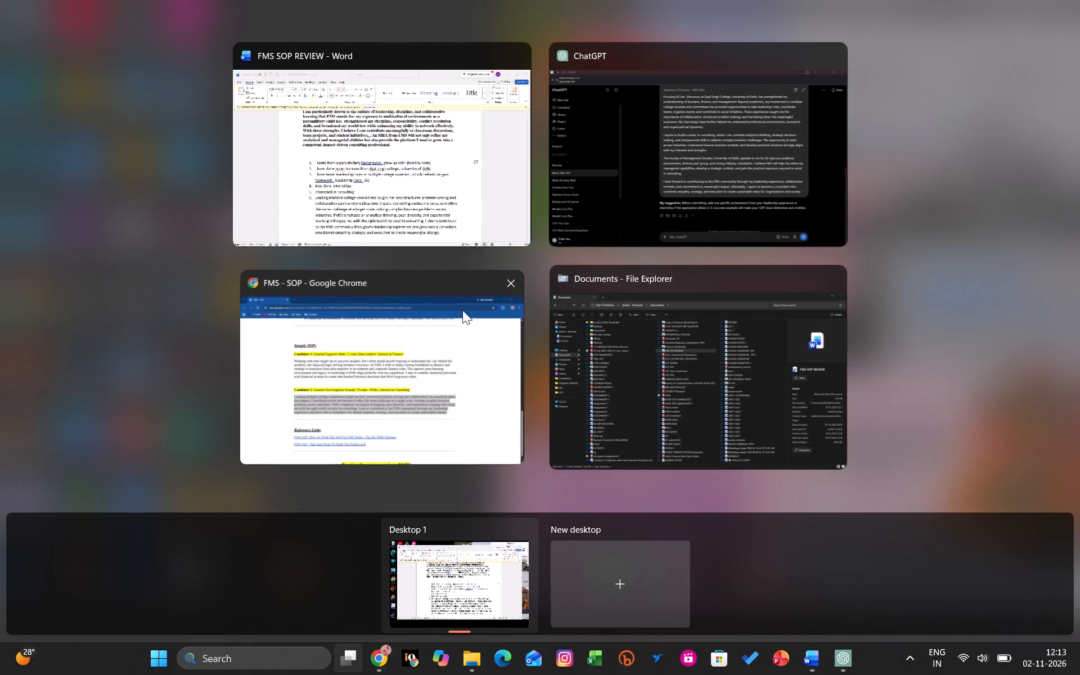
pyautogui.click(496, 438)
pyautogui.scroll(-1, 496, 438)
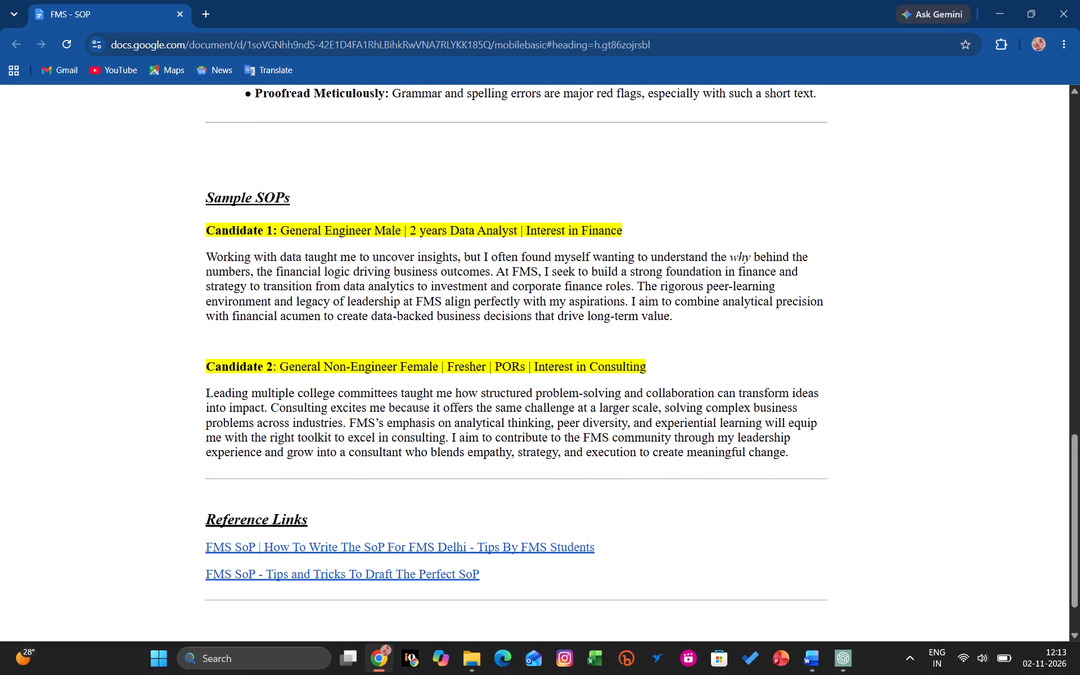
pyautogui.scroll(-4, 496, 438)
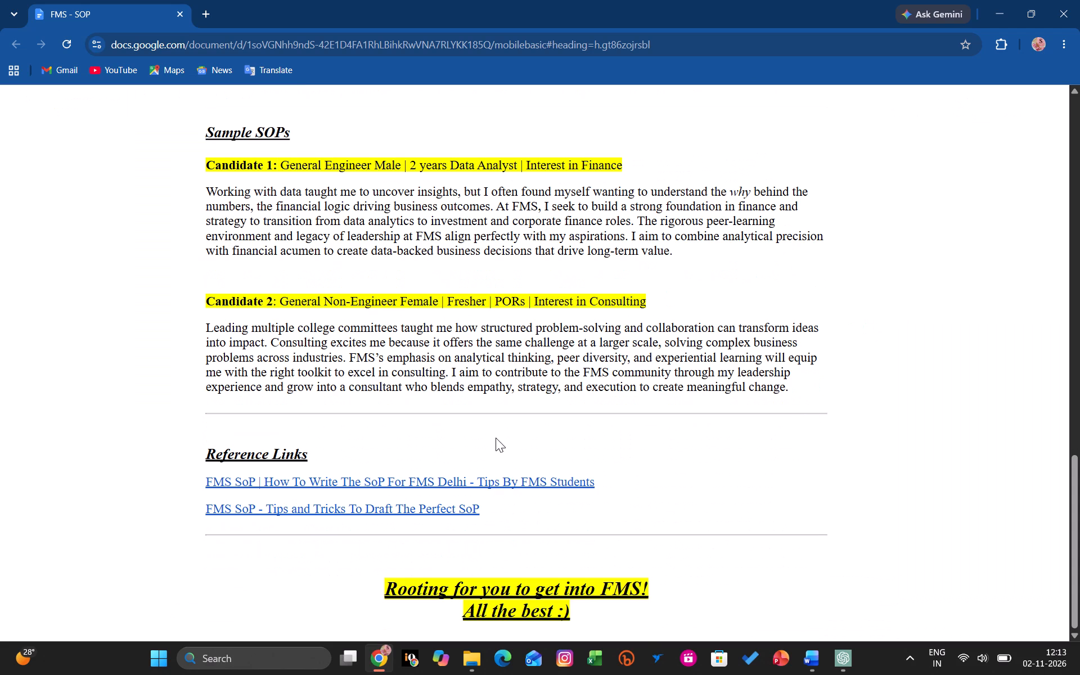
pyautogui.scroll(-1, 496, 438)
pyautogui.click(448, 481)
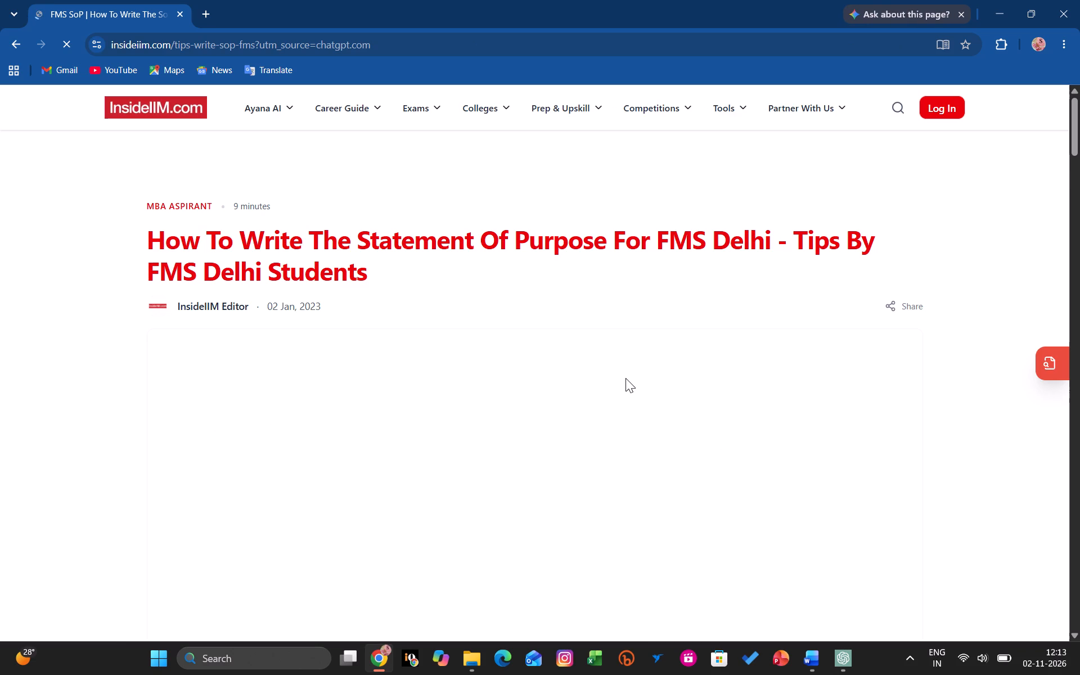
# Read the InsideIIM article's introduction and the SOP tips from the two engineers with work experience.
pyautogui.scroll(-4, 625, 378)
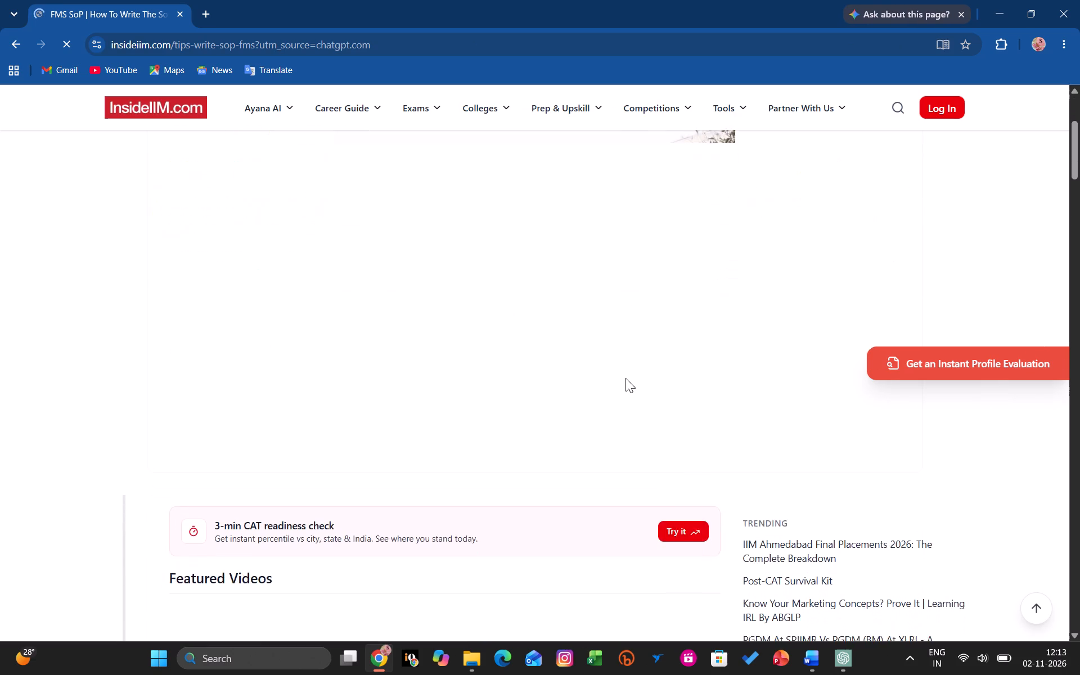
pyautogui.scroll(-6, 625, 378)
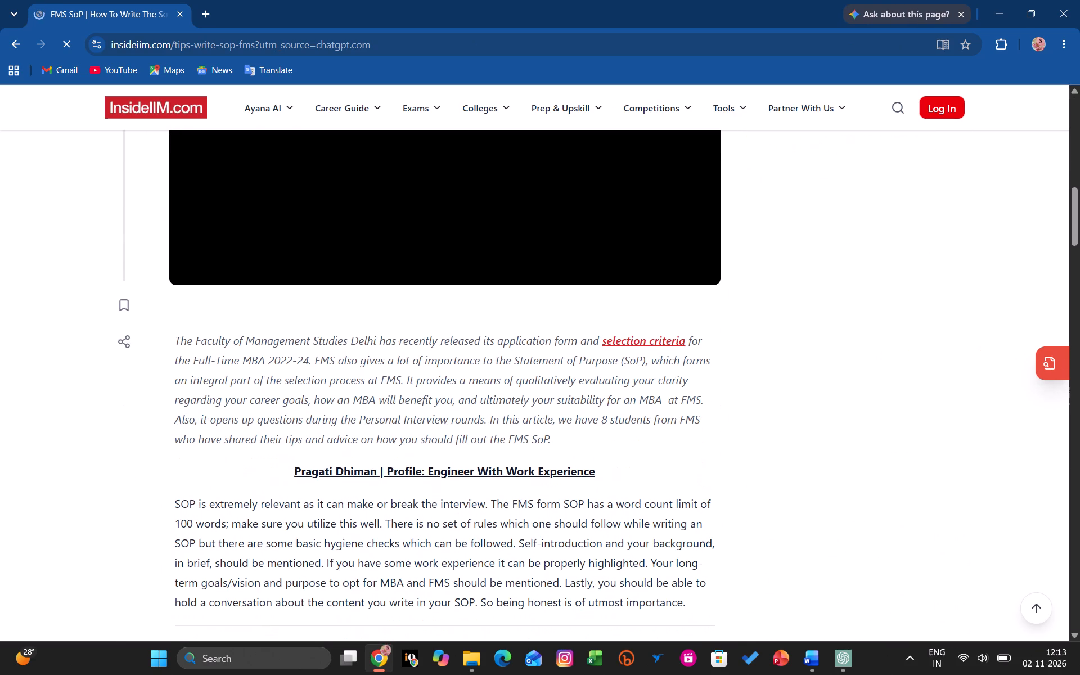
pyautogui.scroll(-4, 625, 378)
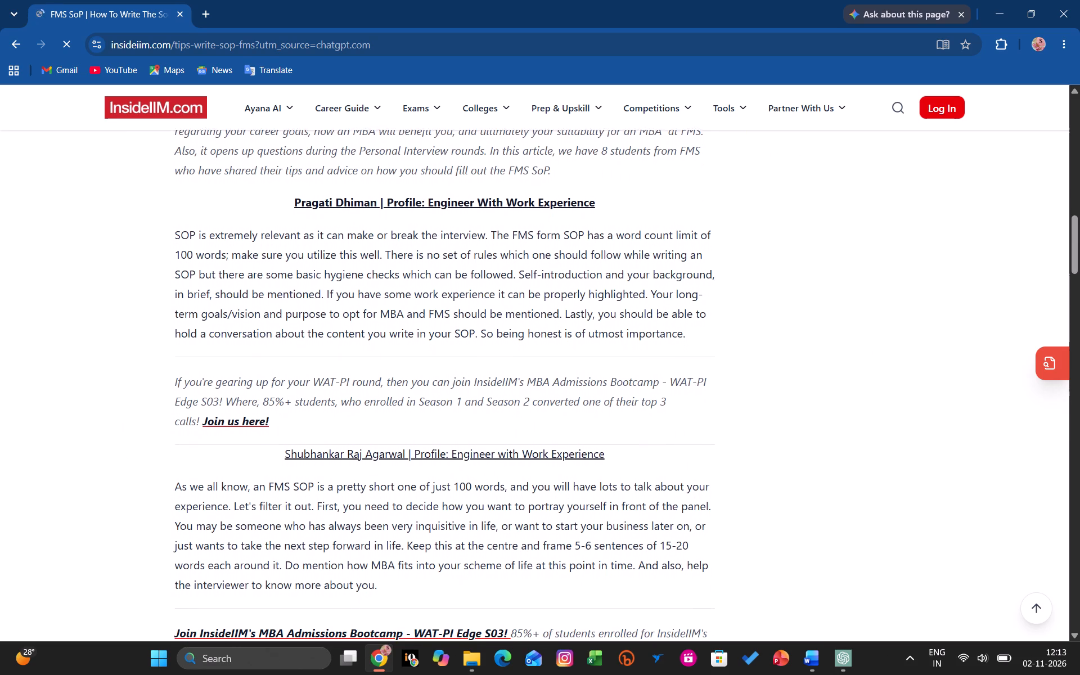
pyautogui.scroll(-1, 625, 378)
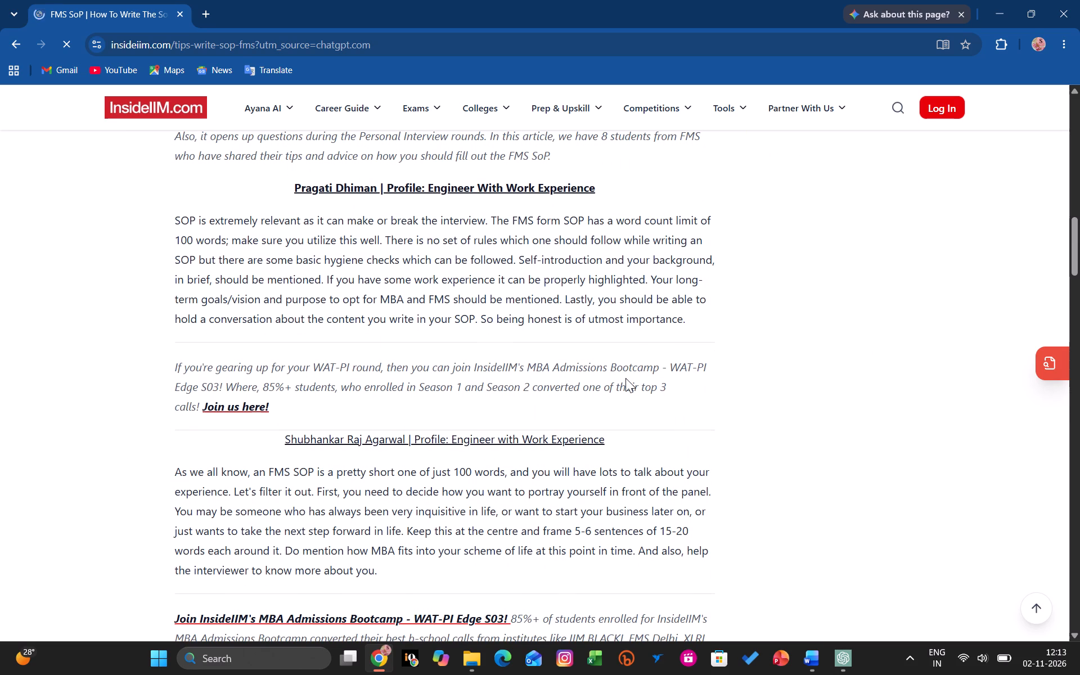
pyautogui.scroll(-1, 625, 378)
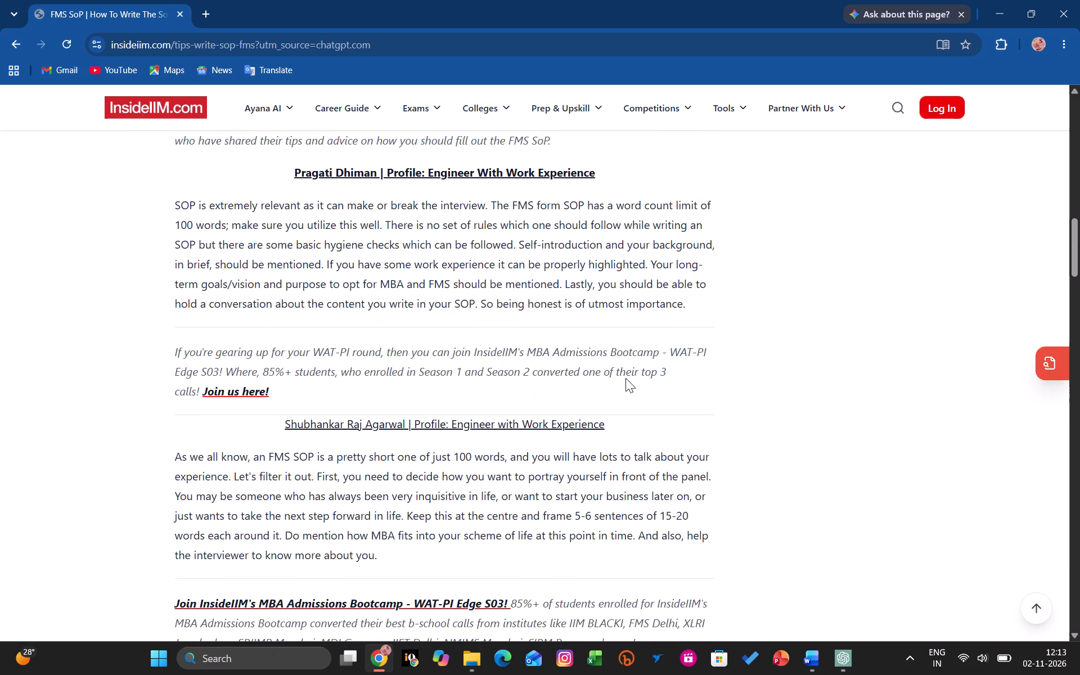
pyautogui.scroll(-2, 625, 378)
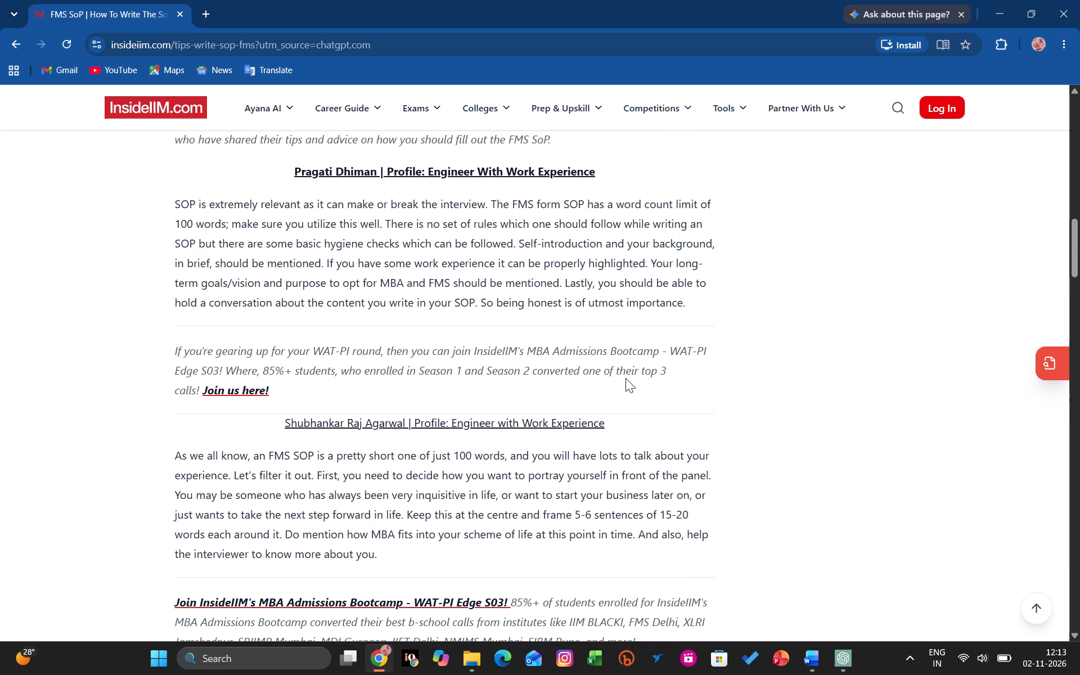
pyautogui.scroll(-2, 625, 378)
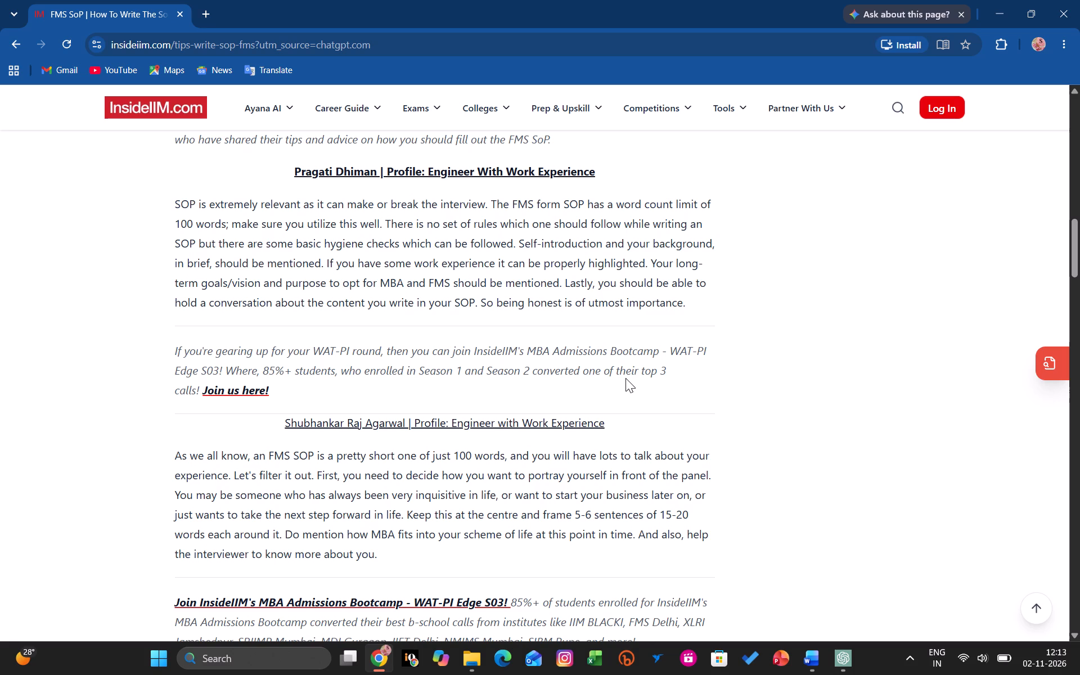
pyautogui.scroll(-2, 625, 378)
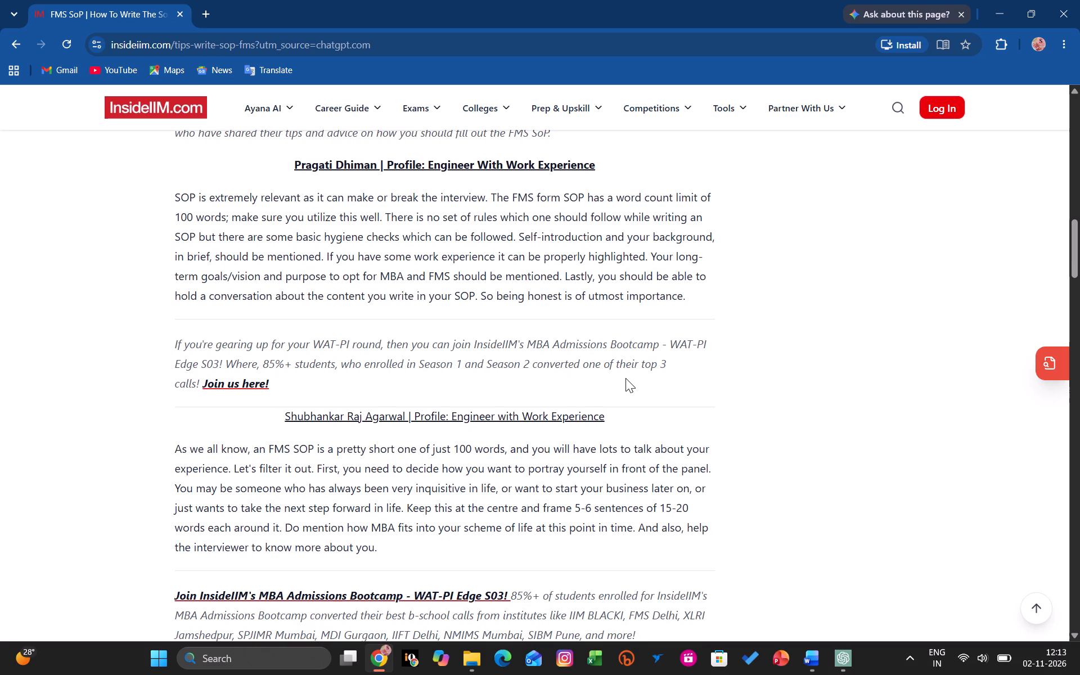
pyautogui.scroll(-2, 625, 378)
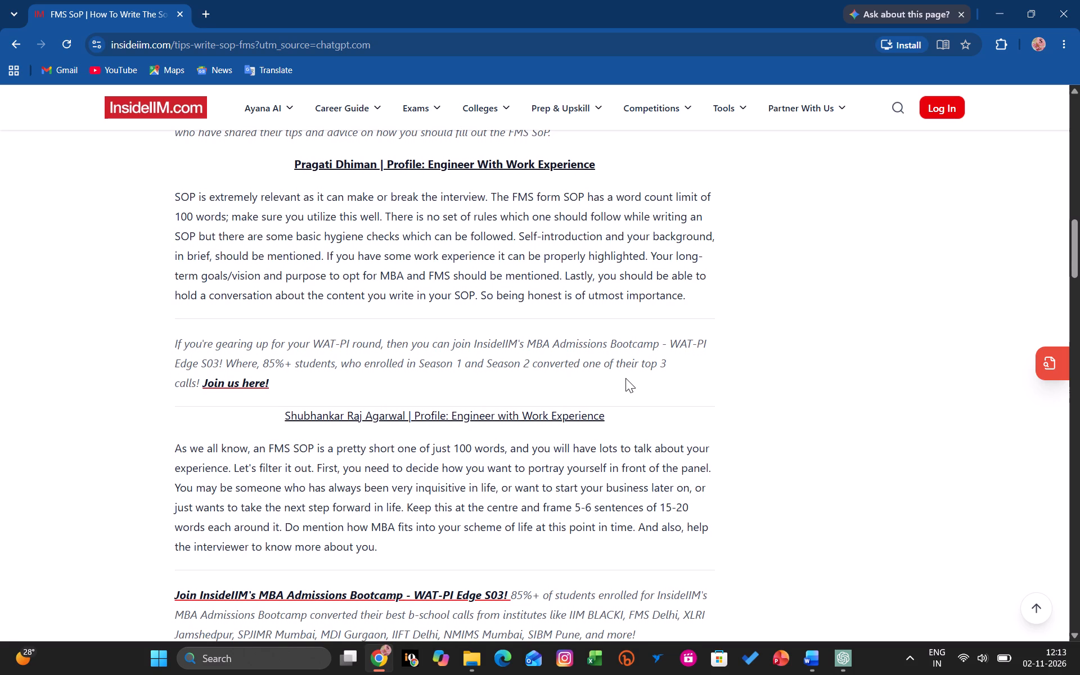
pyautogui.scroll(-1, 625, 378)
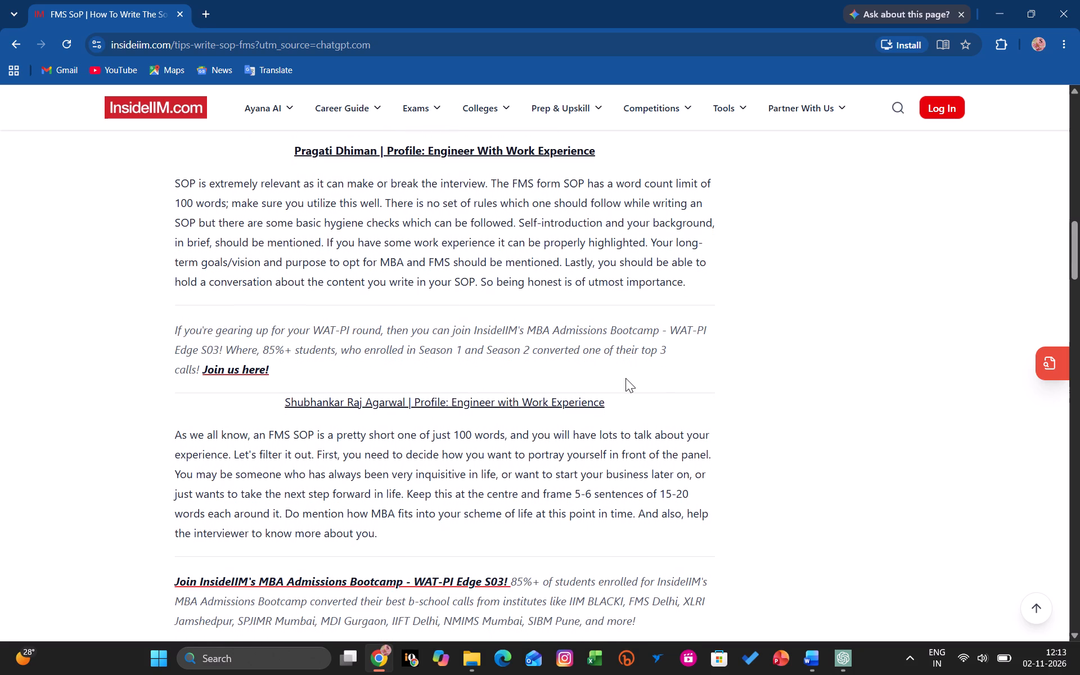
pyautogui.scroll(-1, 625, 378)
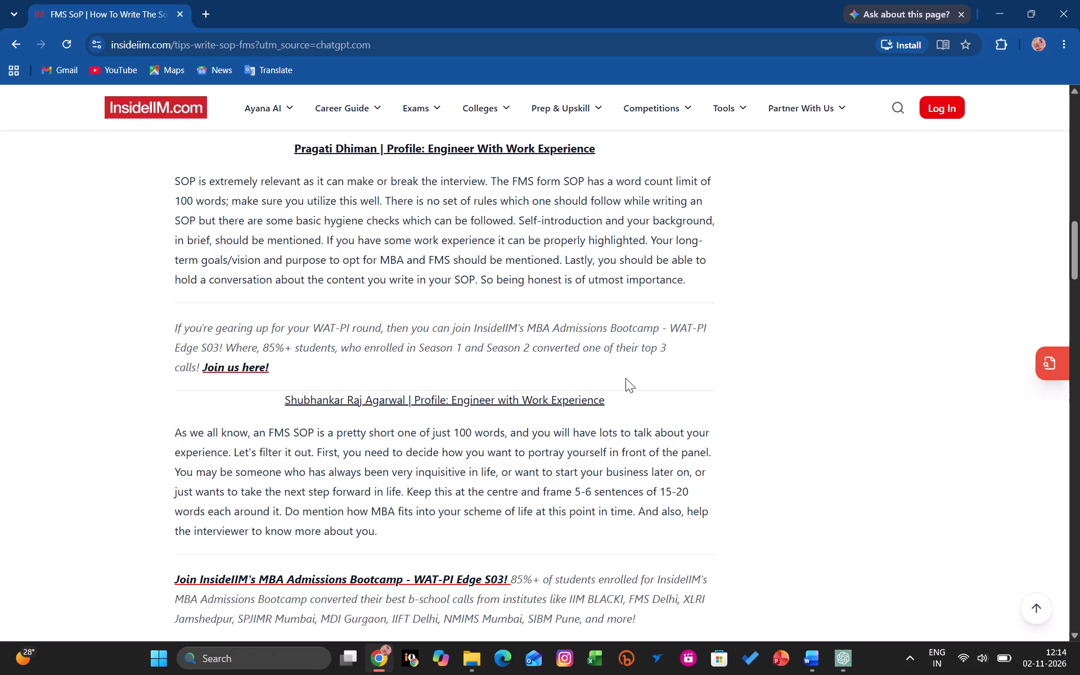
pyautogui.scroll(-2, 625, 378)
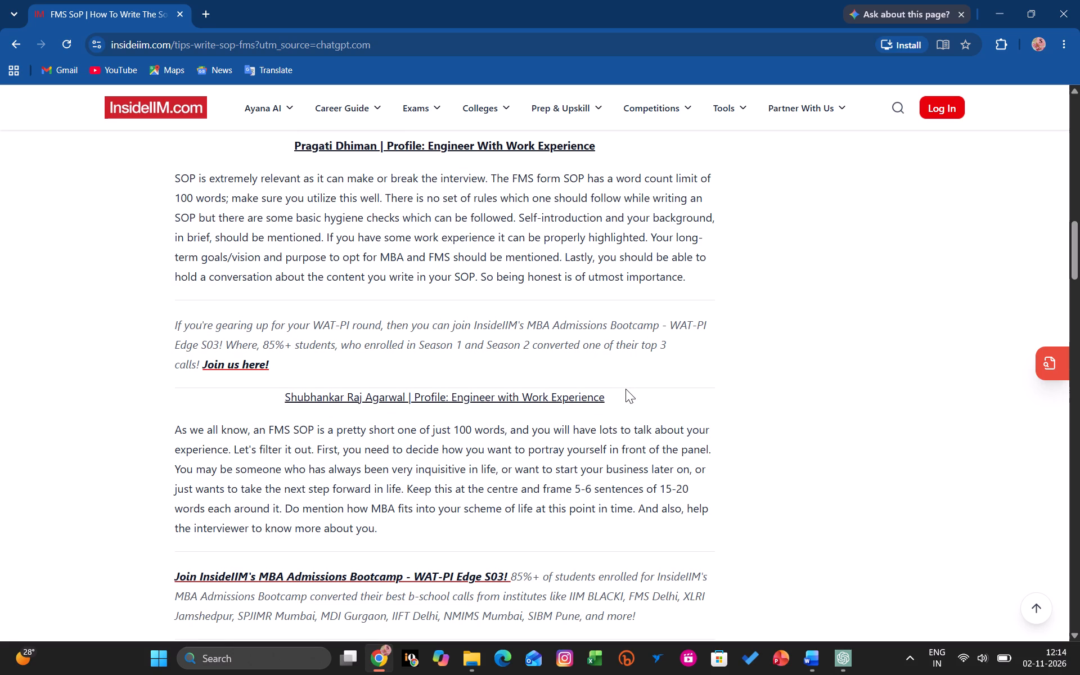
pyautogui.scroll(-1, 625, 389)
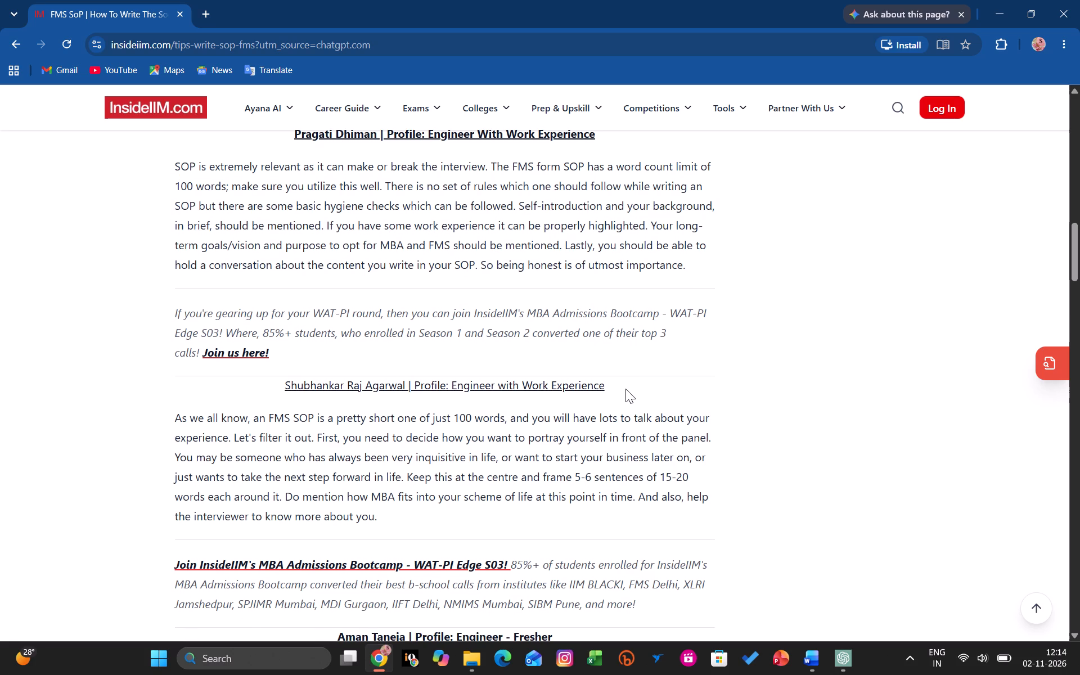
pyautogui.scroll(-3, 625, 389)
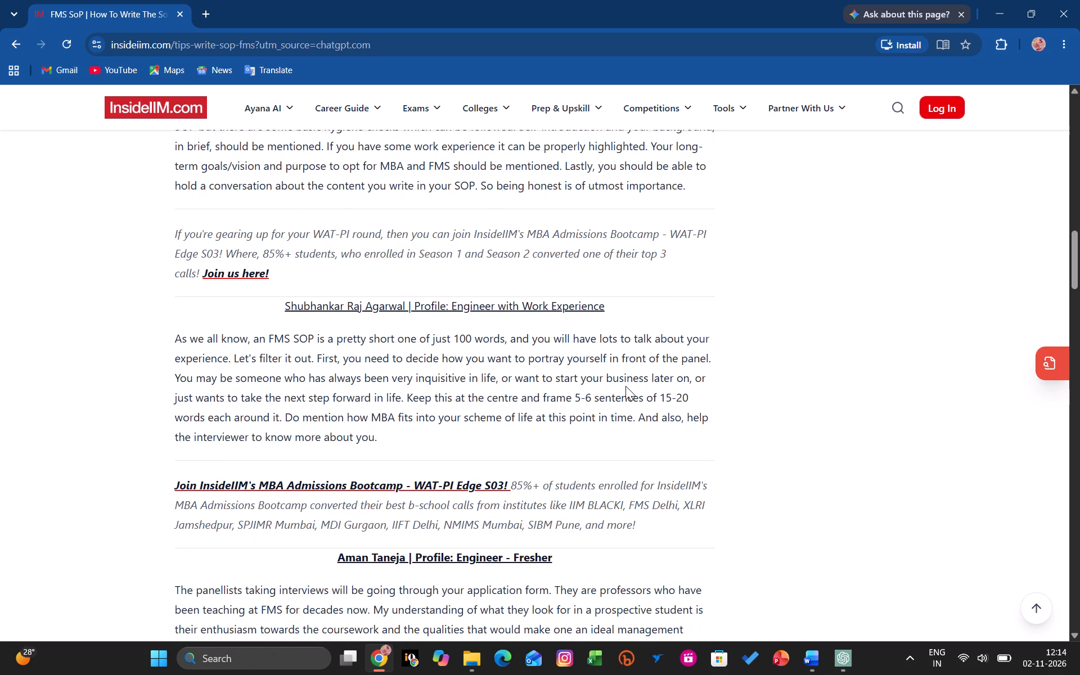
pyautogui.scroll(-1, 625, 386)
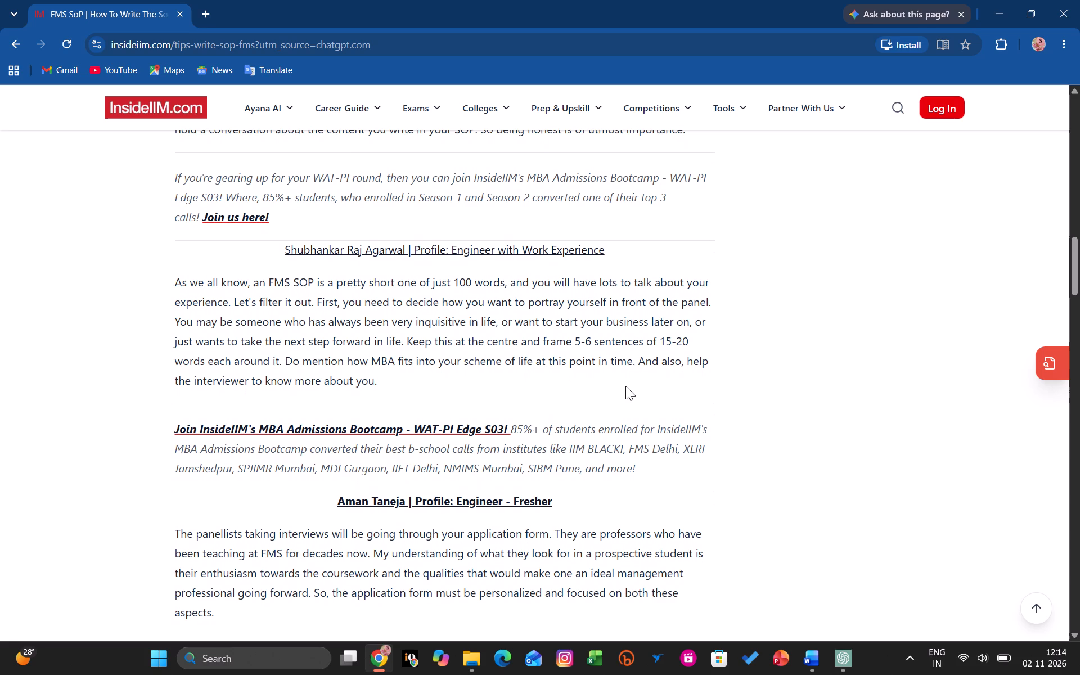
pyautogui.scroll(-1, 625, 386)
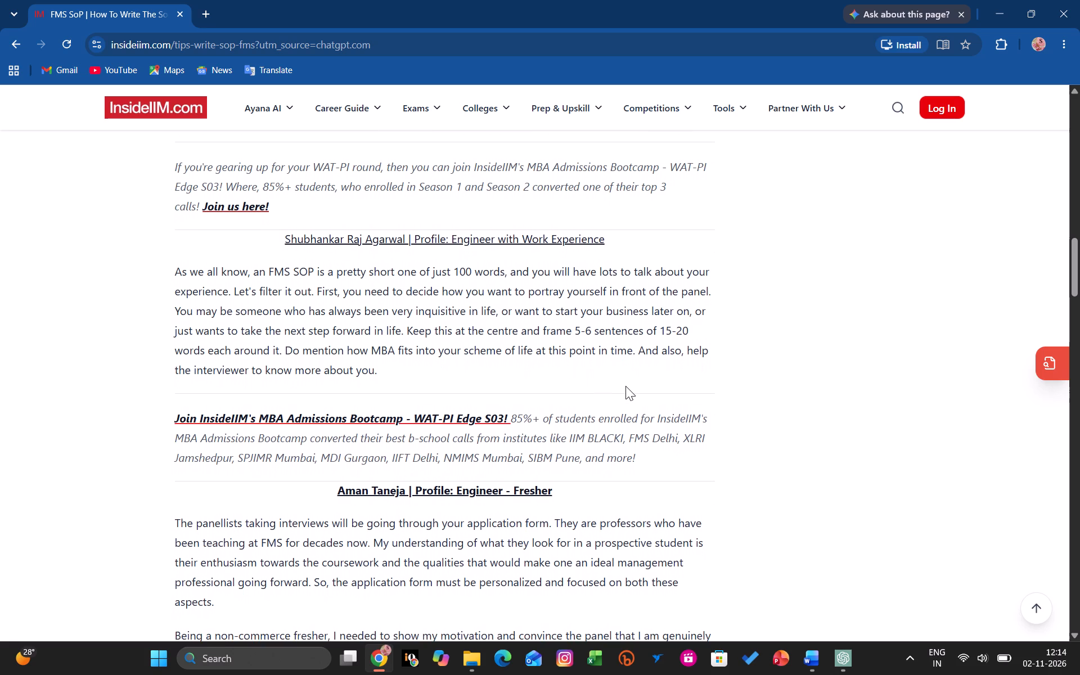
# Read the SOP tips from the engineer freshers, covering motivation, interests, future goals and how FMS would help.
pyautogui.scroll(-1, 625, 386)
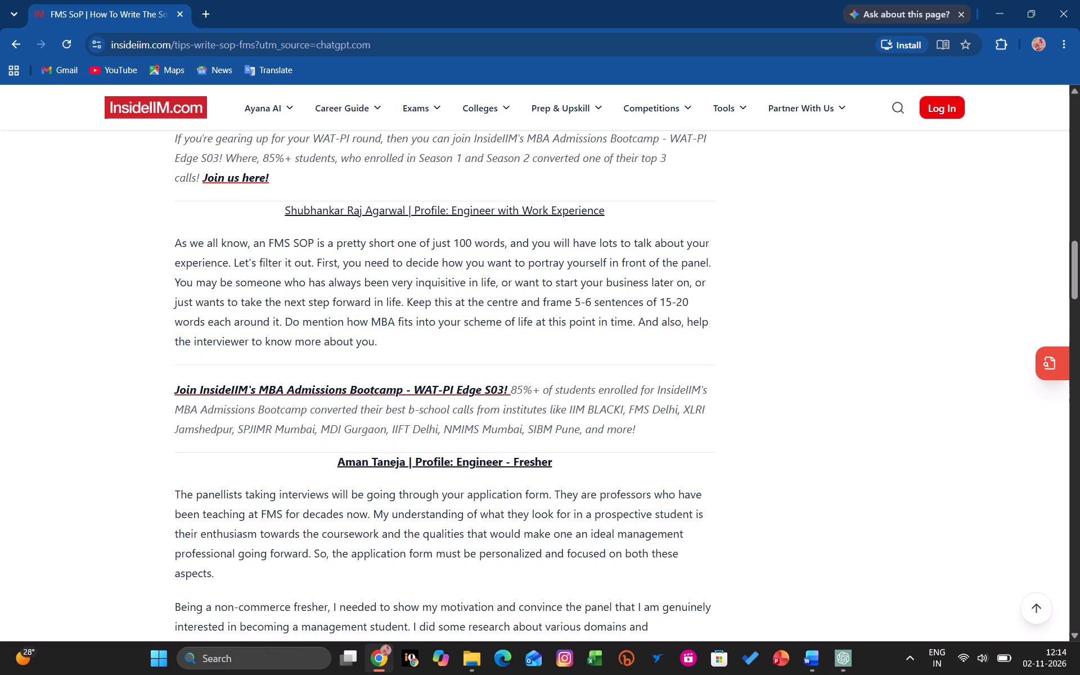
pyautogui.scroll(-1, 625, 386)
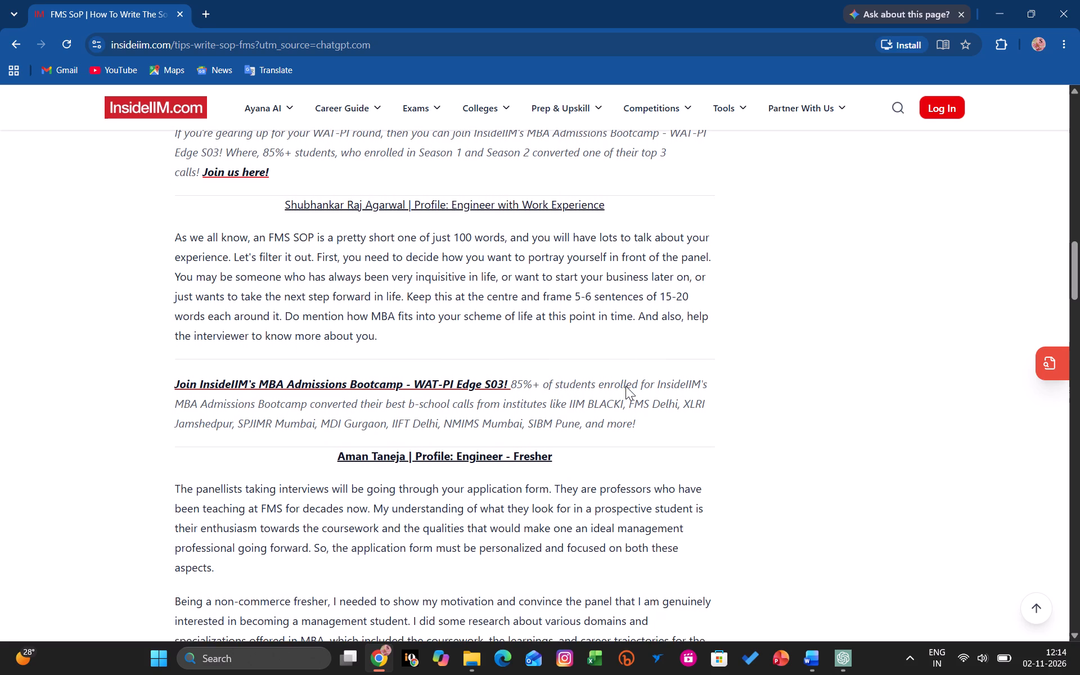
pyautogui.scroll(-1, 625, 386)
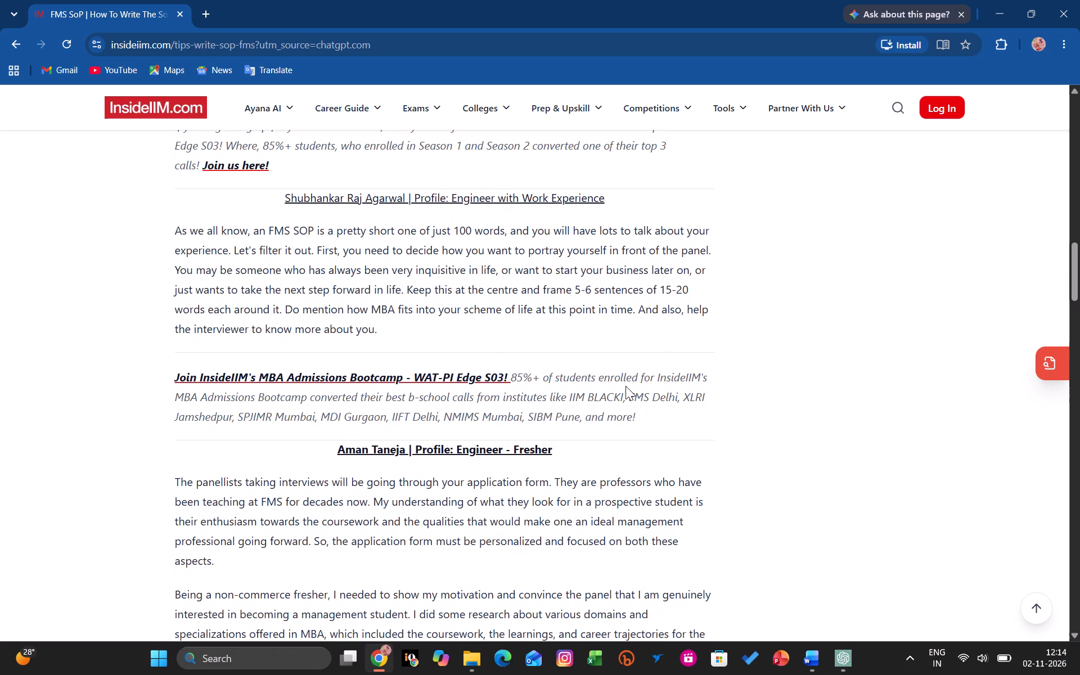
pyautogui.scroll(-1, 625, 386)
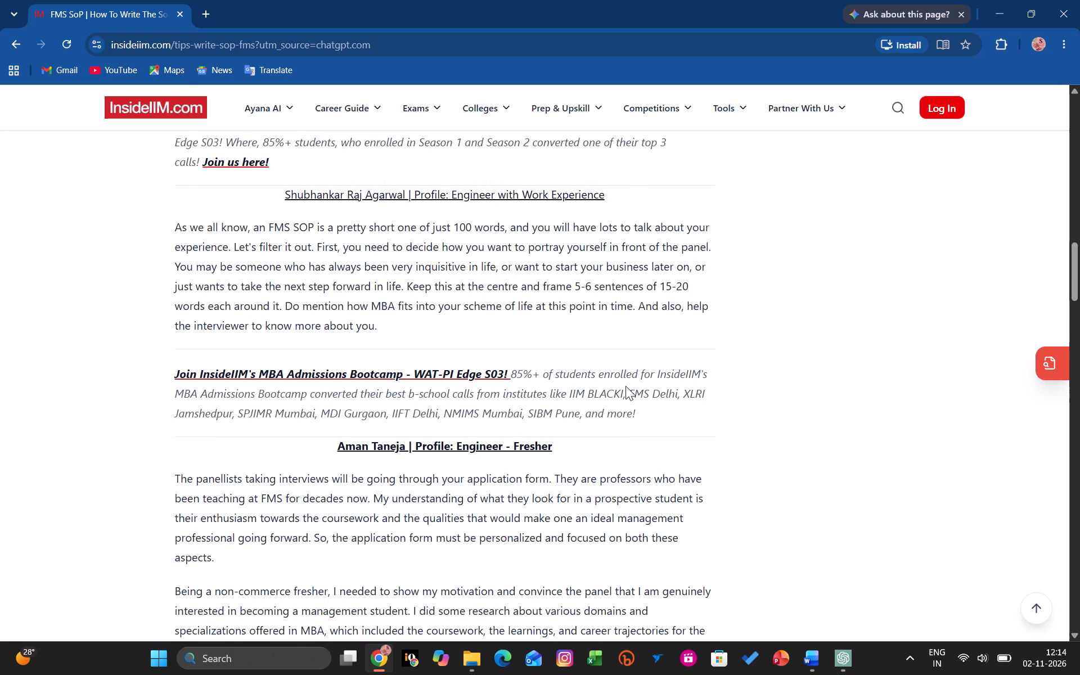
pyautogui.scroll(-3, 625, 386)
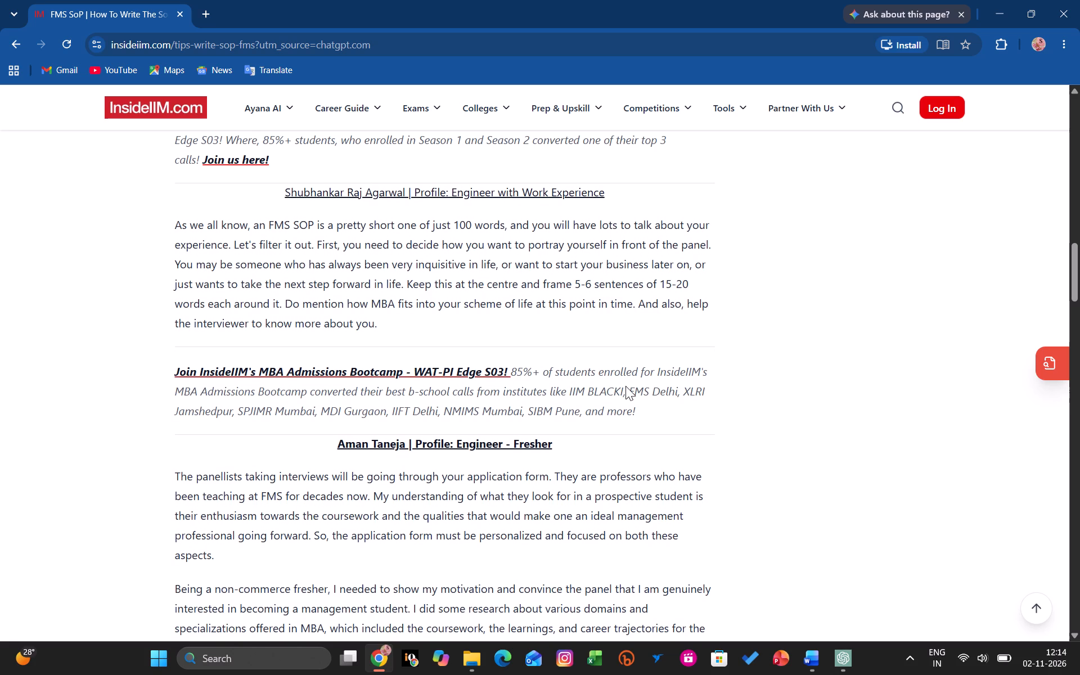
pyautogui.scroll(-1, 625, 386)
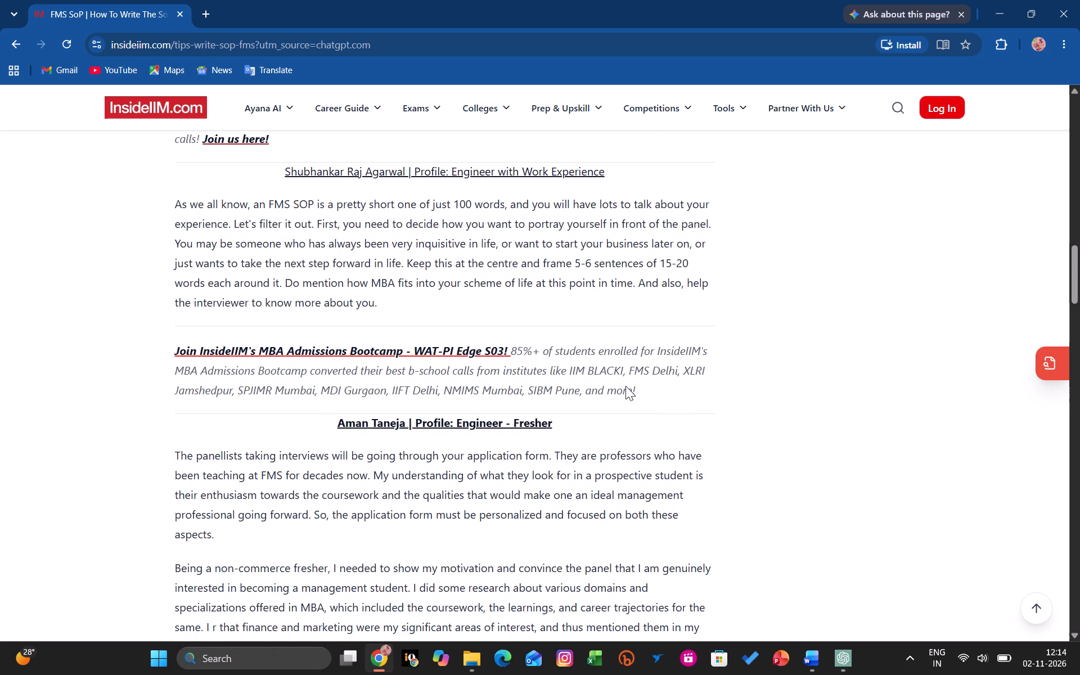
pyautogui.scroll(-1, 625, 386)
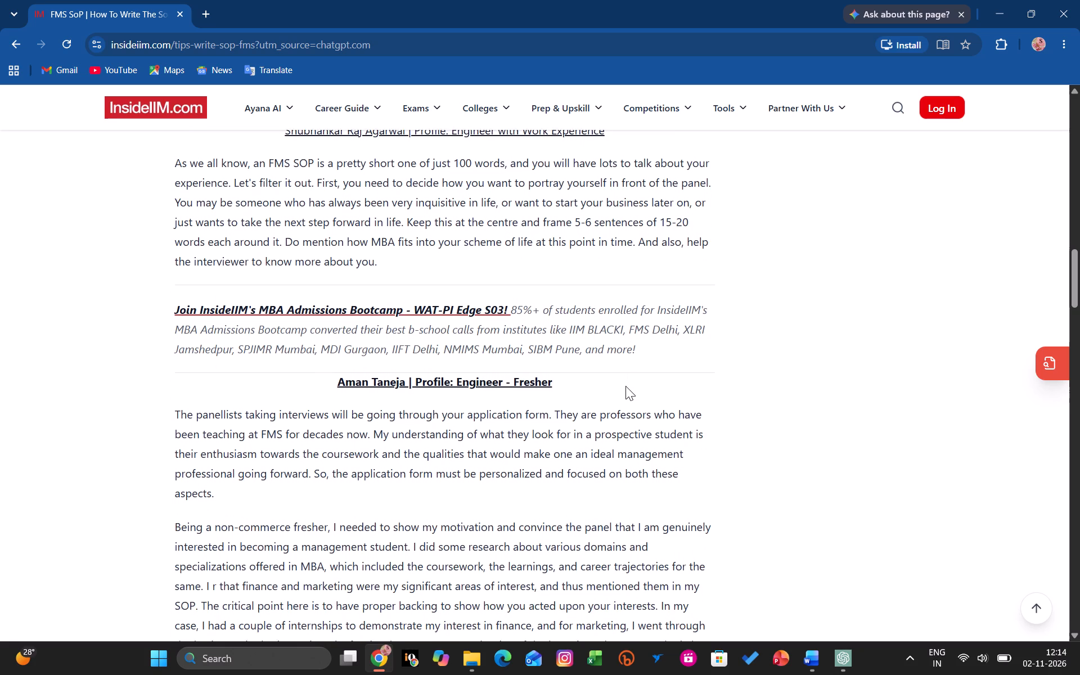
pyautogui.scroll(-4, 625, 386)
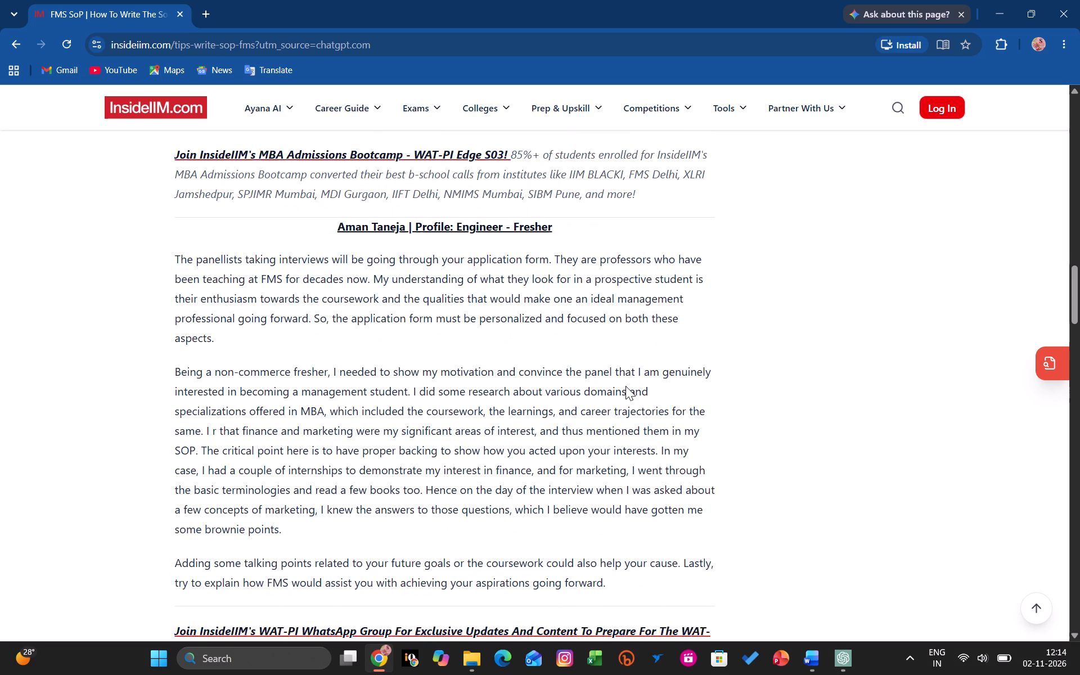
pyautogui.scroll(-2, 625, 386)
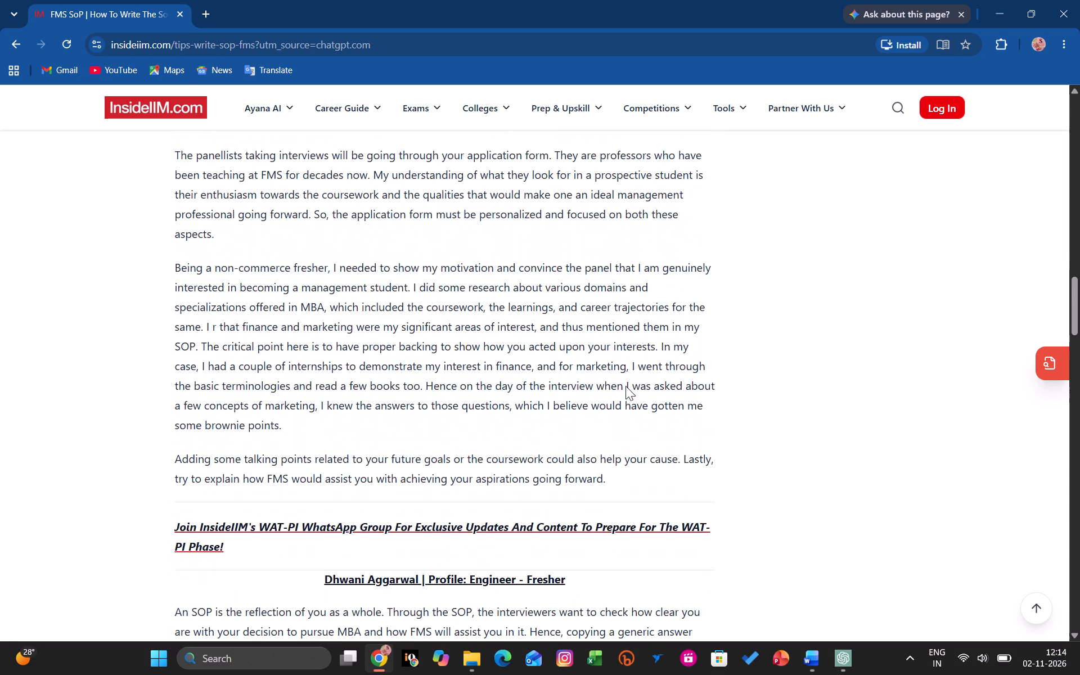
pyautogui.scroll(-6, 625, 386)
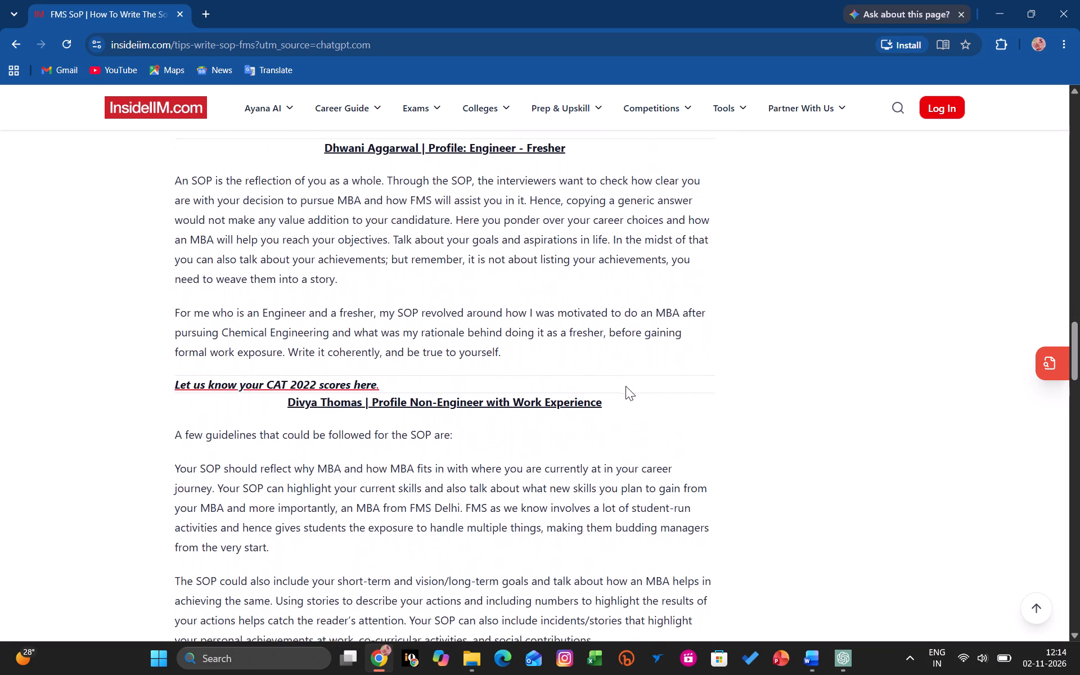
# Read the SOP tips from the non-engineers, both those with work experience and the freshers, including the questions and points to keep in mind.
pyautogui.scroll(-6, 625, 386)
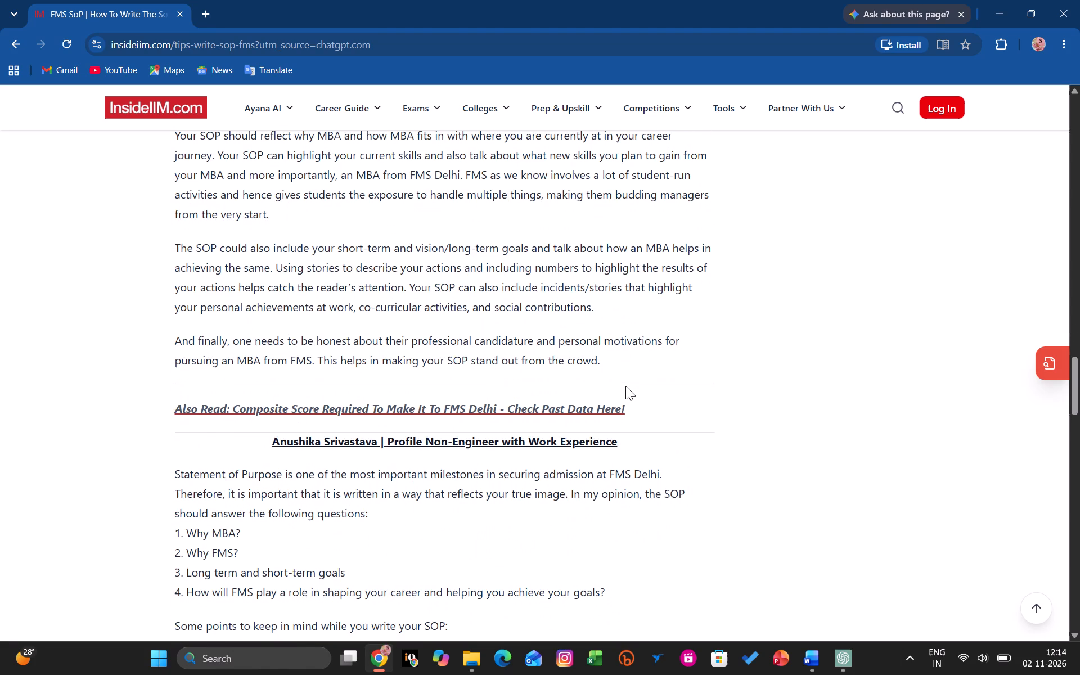
pyautogui.scroll(-4, 625, 386)
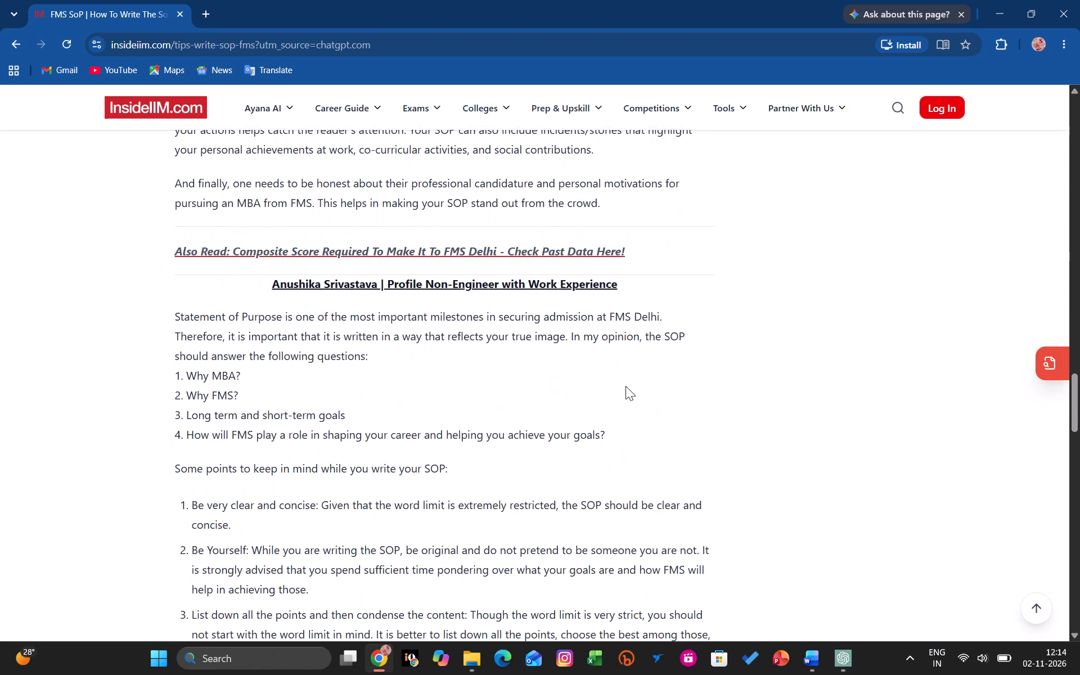
pyautogui.scroll(-4, 625, 386)
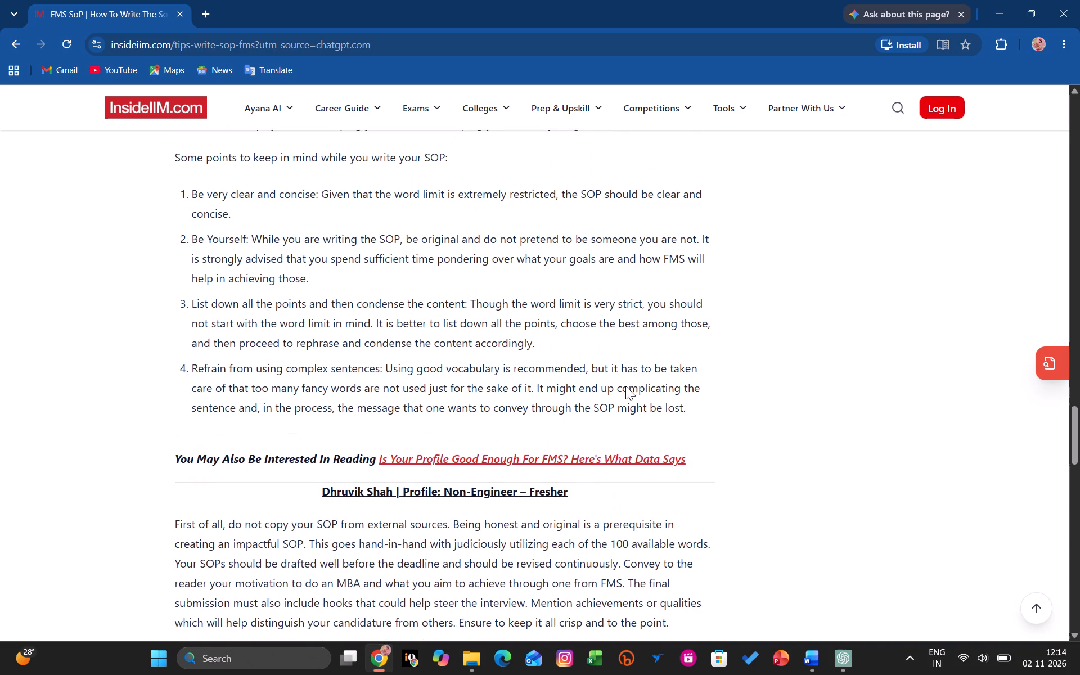
pyautogui.scroll(-3, 625, 386)
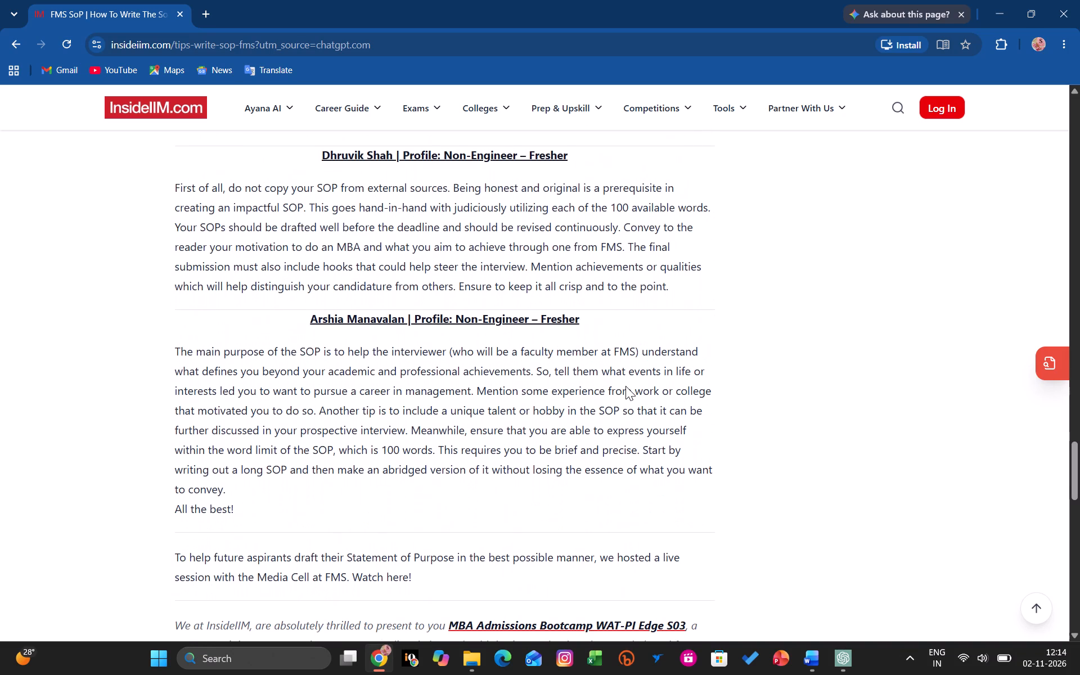
pyautogui.scroll(-1, 625, 386)
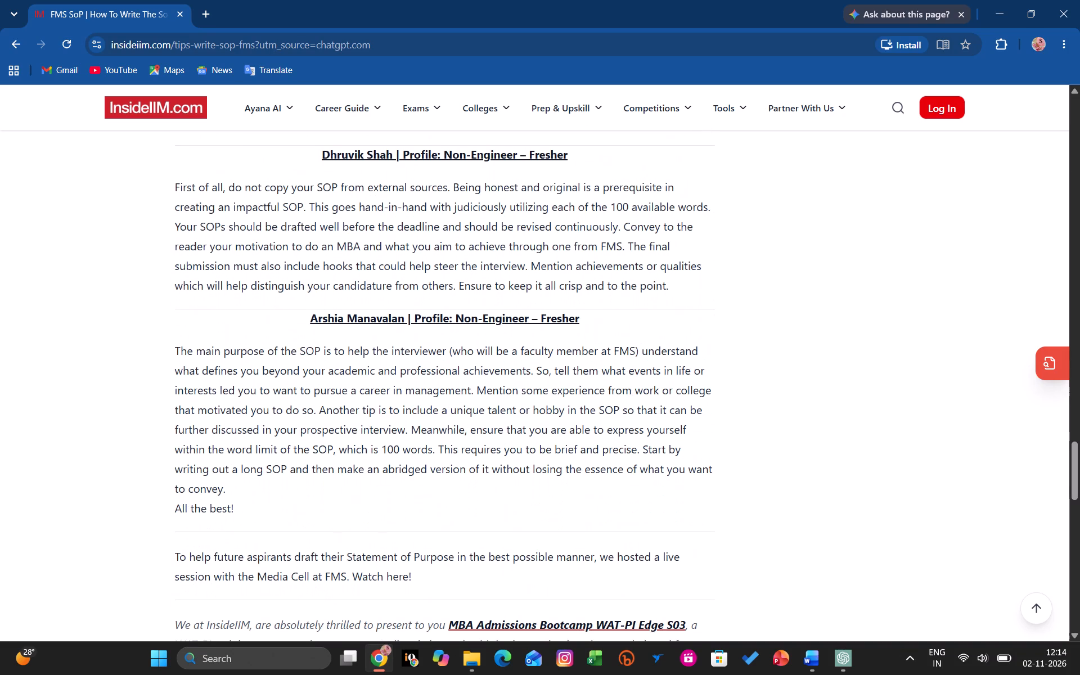
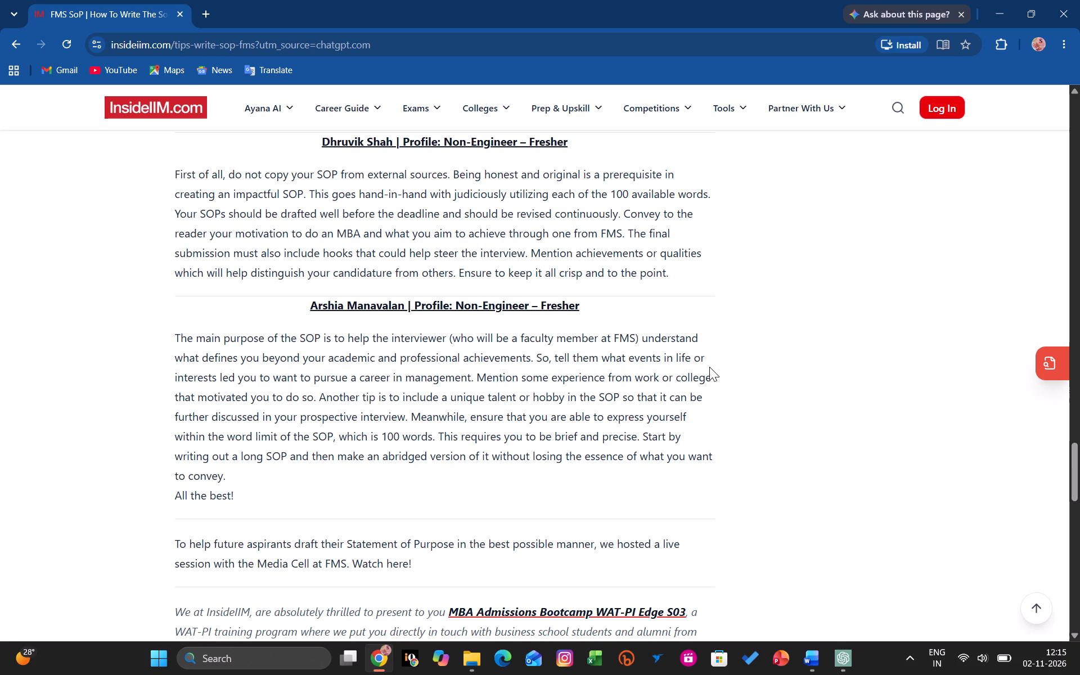
# Read the last two non-engineer freshers' SOP tips and check the rest of the article down to its comments section.
pyautogui.scroll(-1, 709, 367)
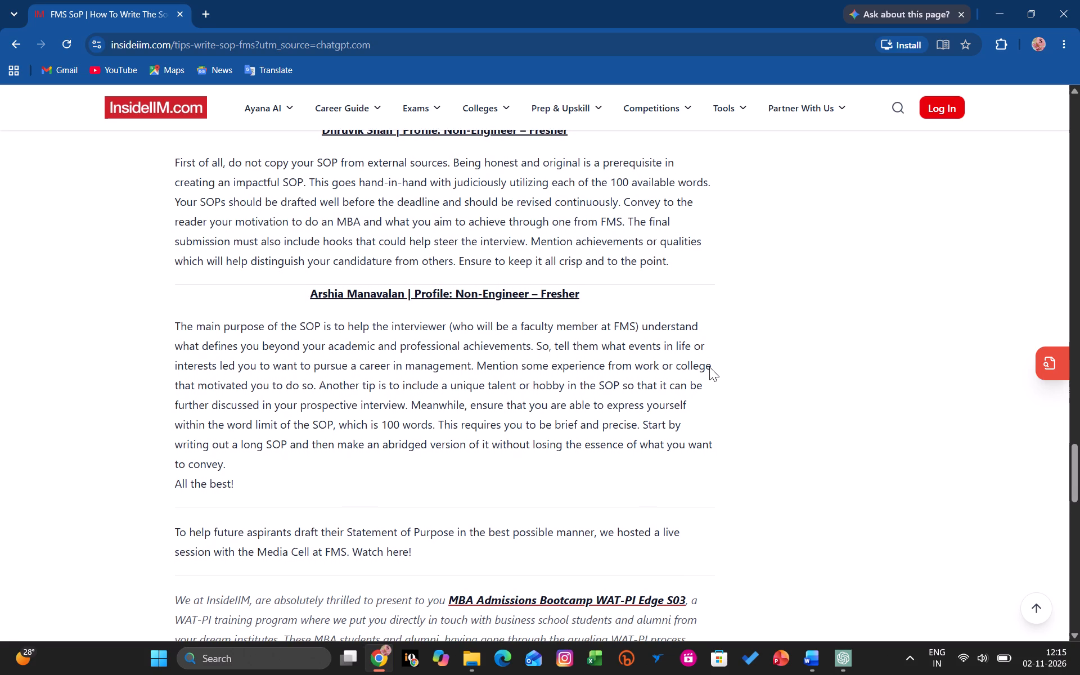
pyautogui.scroll(-1, 709, 367)
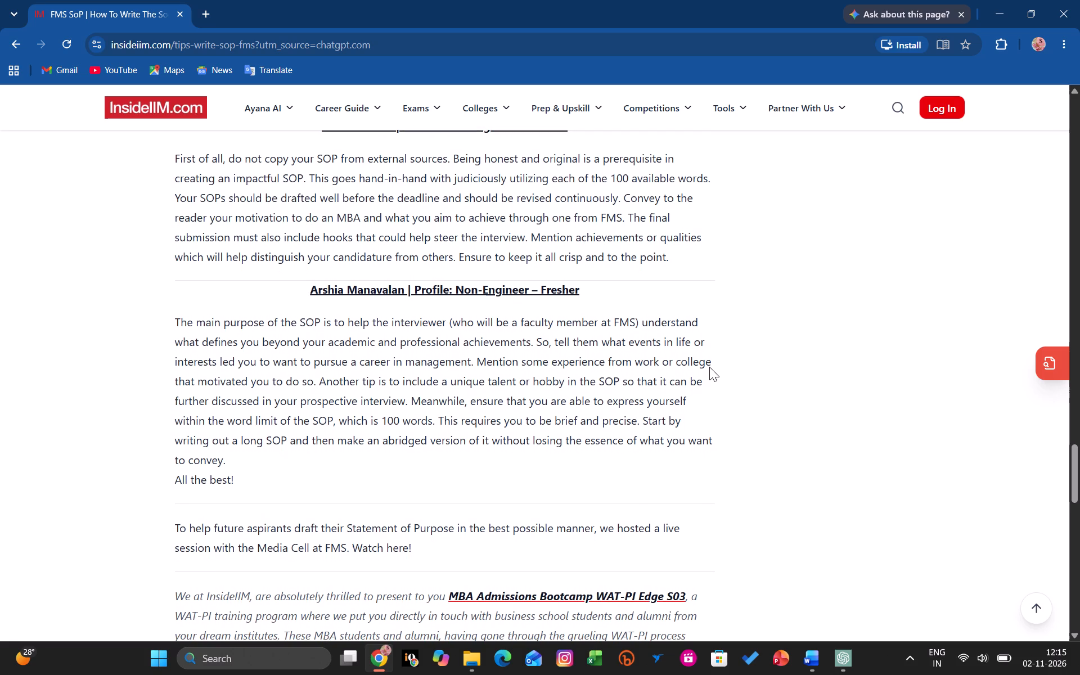
pyautogui.scroll(-2, 709, 367)
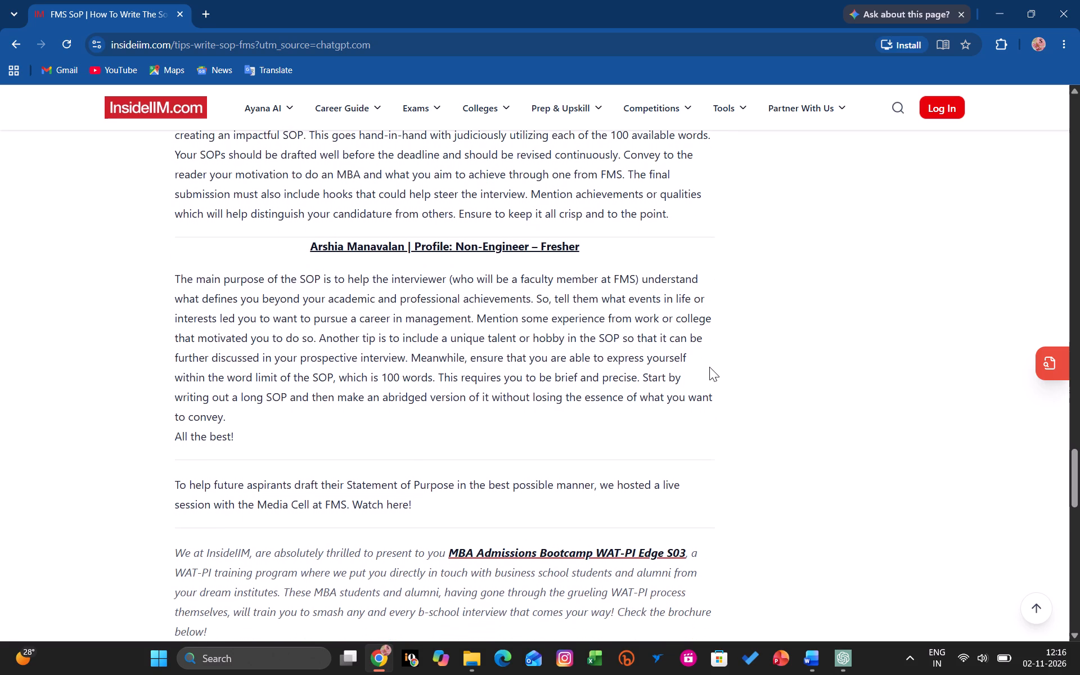
pyautogui.scroll(-3, 709, 367)
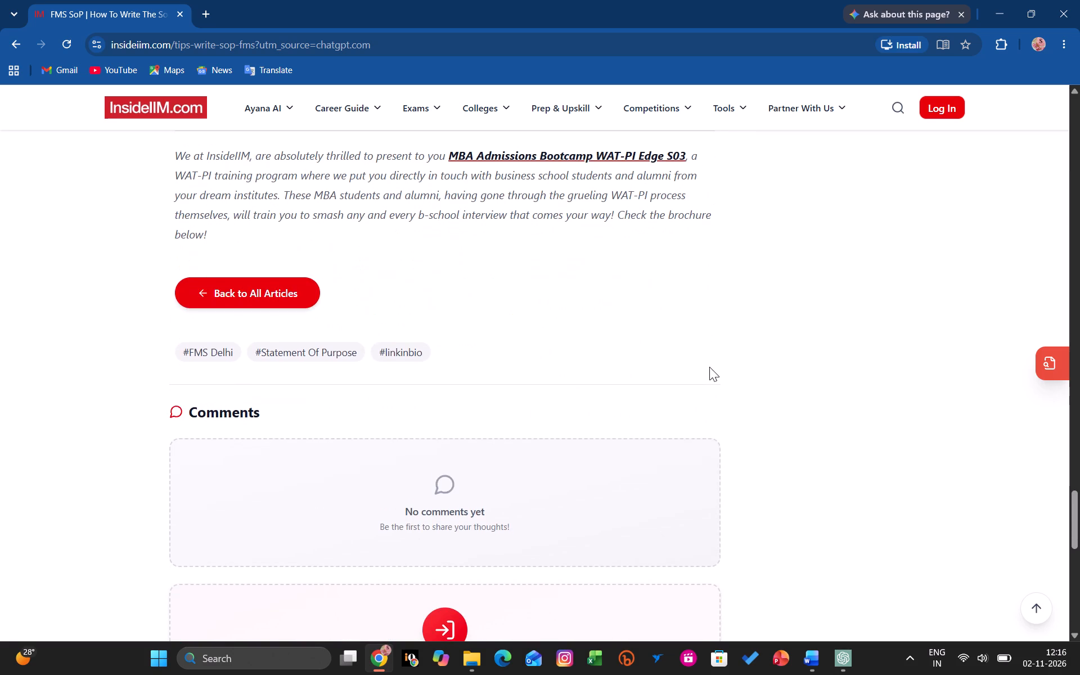
pyautogui.scroll(1, 185, 211)
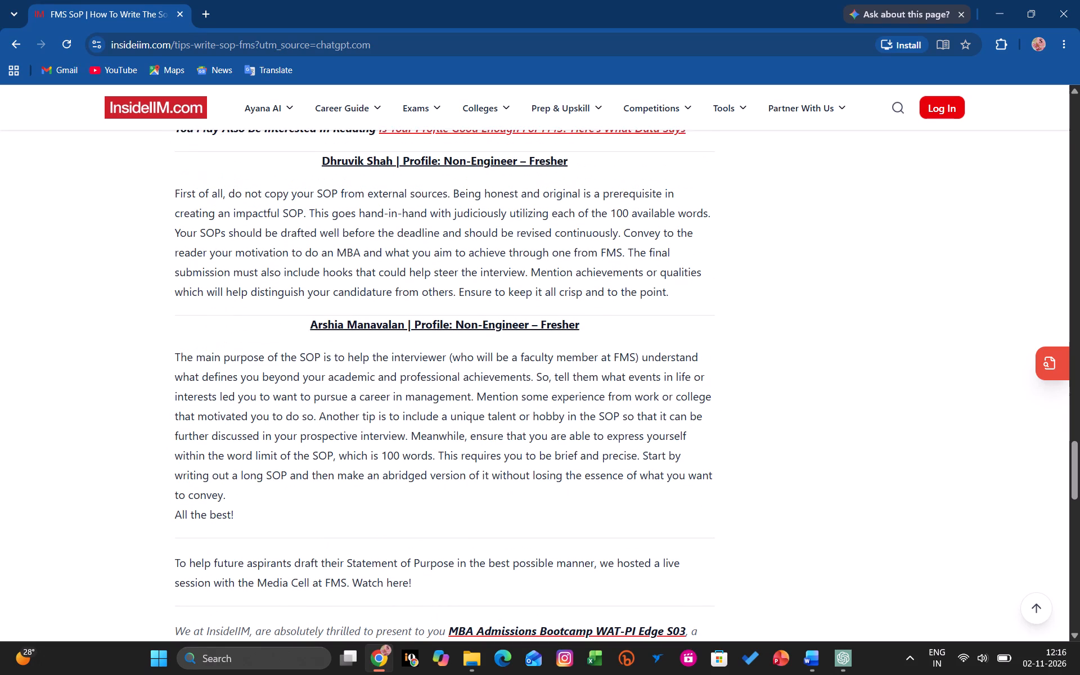
pyautogui.scroll(1, 185, 211)
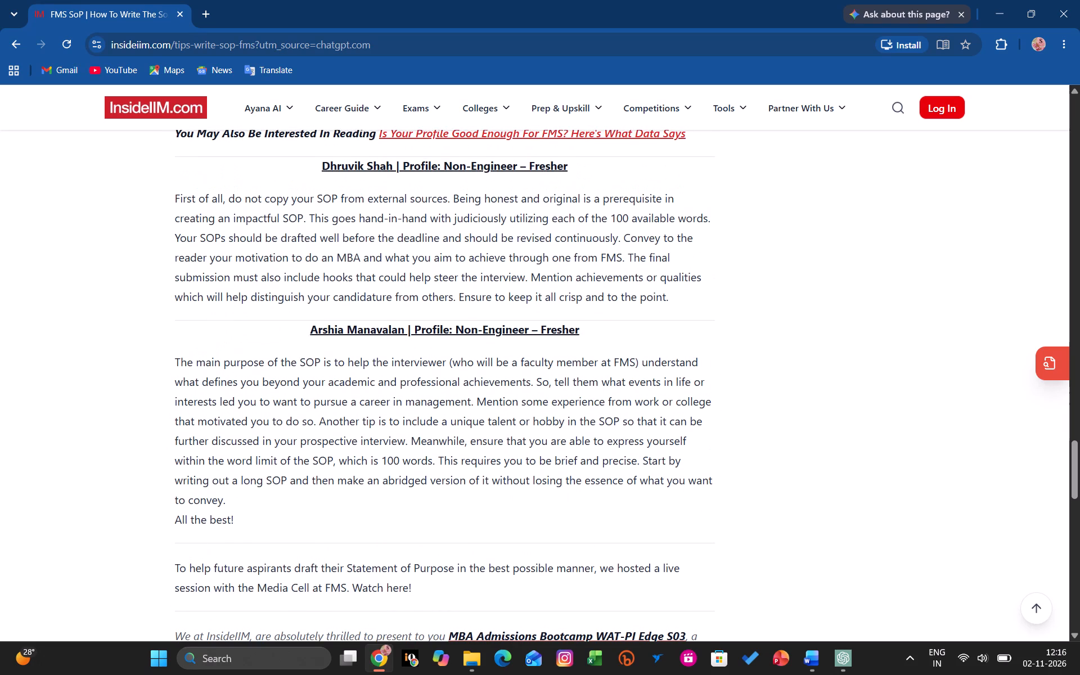
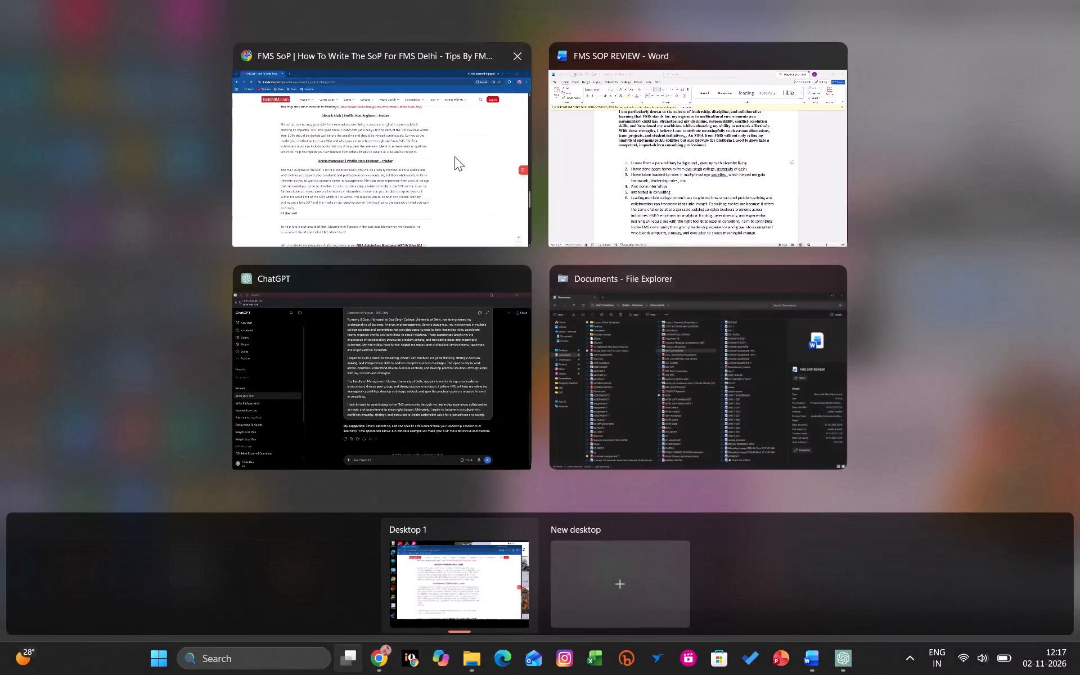
# Switch to the FMS SOP REVIEW document in Word and place the cursor below the last profile point.
pyautogui.click(624, 174)
pyautogui.scroll(-4, 560, 354)
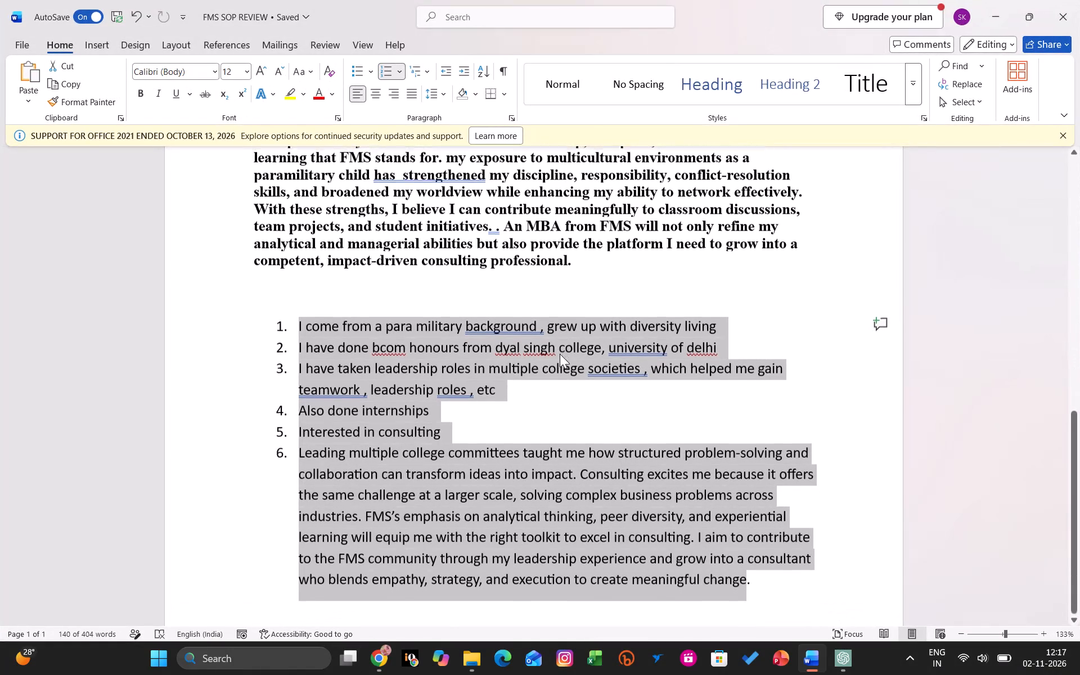
pyautogui.scroll(-2, 560, 354)
pyautogui.click(741, 507)
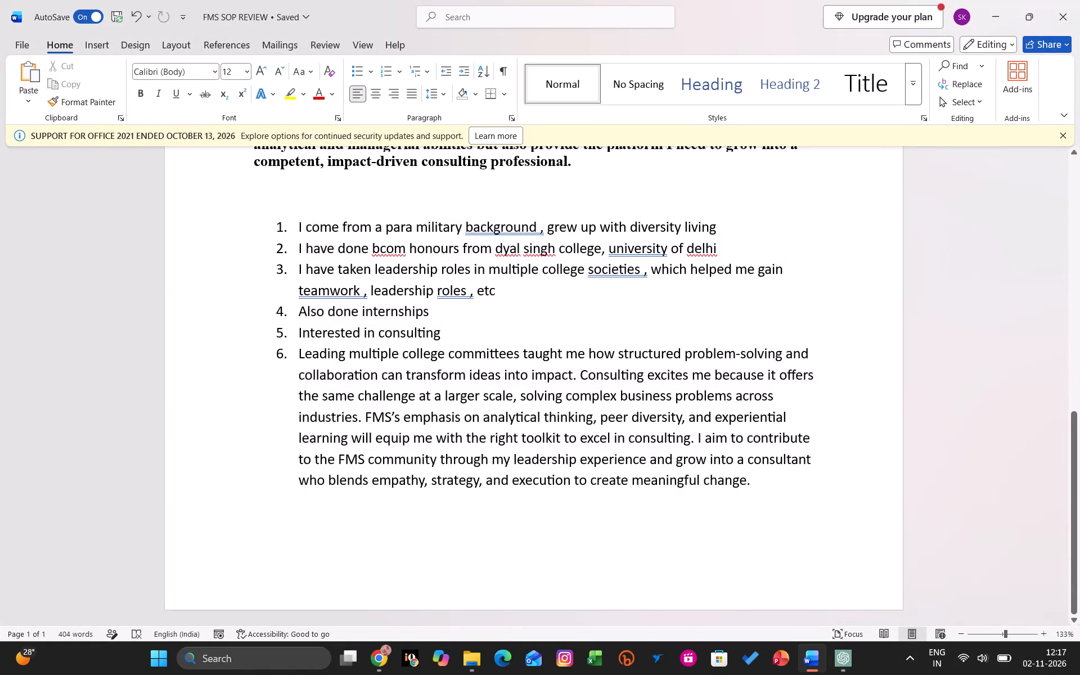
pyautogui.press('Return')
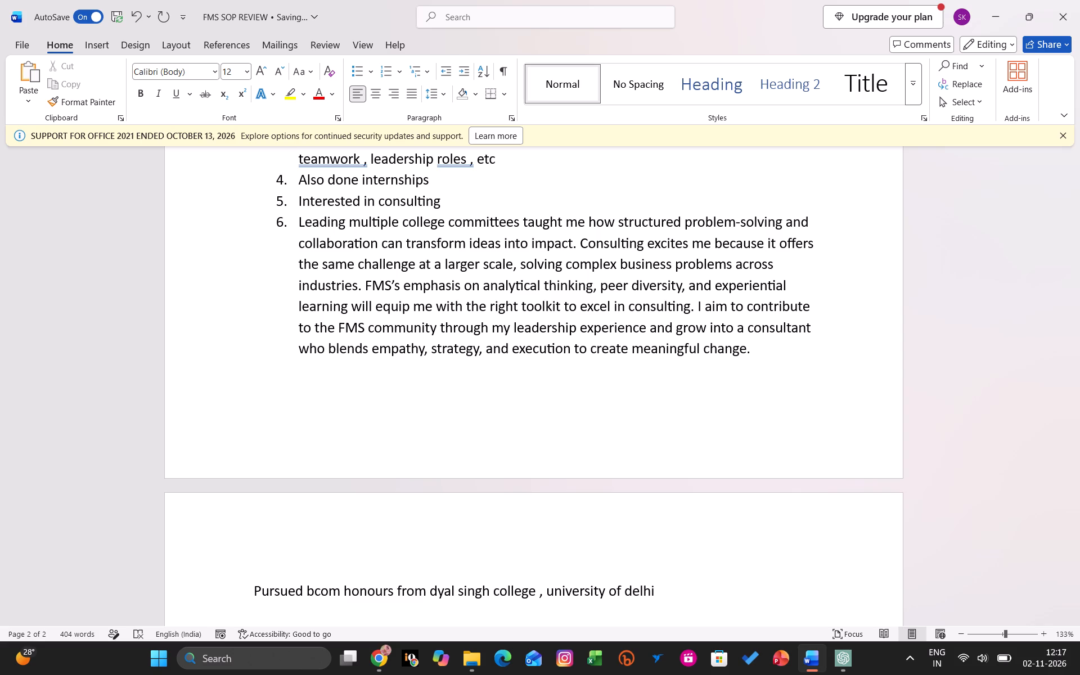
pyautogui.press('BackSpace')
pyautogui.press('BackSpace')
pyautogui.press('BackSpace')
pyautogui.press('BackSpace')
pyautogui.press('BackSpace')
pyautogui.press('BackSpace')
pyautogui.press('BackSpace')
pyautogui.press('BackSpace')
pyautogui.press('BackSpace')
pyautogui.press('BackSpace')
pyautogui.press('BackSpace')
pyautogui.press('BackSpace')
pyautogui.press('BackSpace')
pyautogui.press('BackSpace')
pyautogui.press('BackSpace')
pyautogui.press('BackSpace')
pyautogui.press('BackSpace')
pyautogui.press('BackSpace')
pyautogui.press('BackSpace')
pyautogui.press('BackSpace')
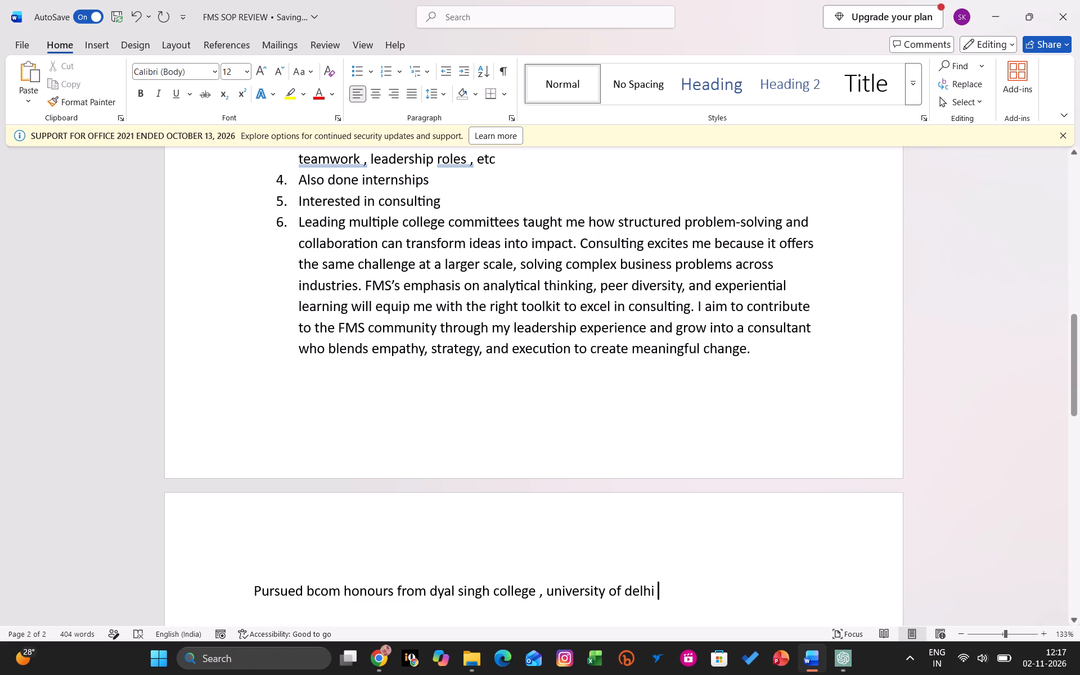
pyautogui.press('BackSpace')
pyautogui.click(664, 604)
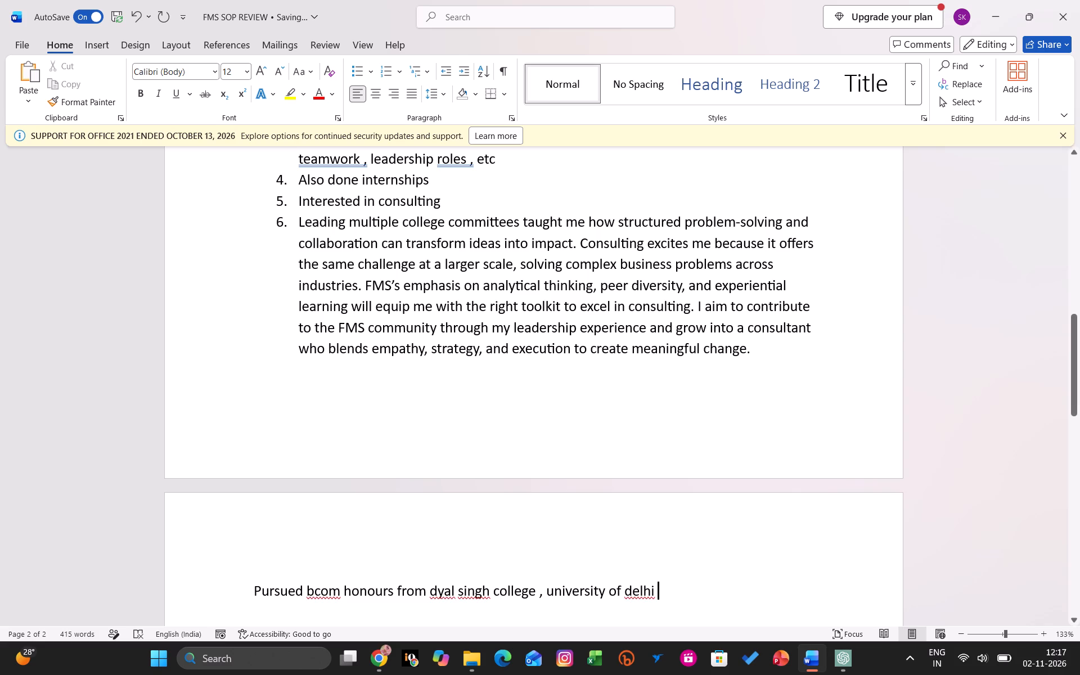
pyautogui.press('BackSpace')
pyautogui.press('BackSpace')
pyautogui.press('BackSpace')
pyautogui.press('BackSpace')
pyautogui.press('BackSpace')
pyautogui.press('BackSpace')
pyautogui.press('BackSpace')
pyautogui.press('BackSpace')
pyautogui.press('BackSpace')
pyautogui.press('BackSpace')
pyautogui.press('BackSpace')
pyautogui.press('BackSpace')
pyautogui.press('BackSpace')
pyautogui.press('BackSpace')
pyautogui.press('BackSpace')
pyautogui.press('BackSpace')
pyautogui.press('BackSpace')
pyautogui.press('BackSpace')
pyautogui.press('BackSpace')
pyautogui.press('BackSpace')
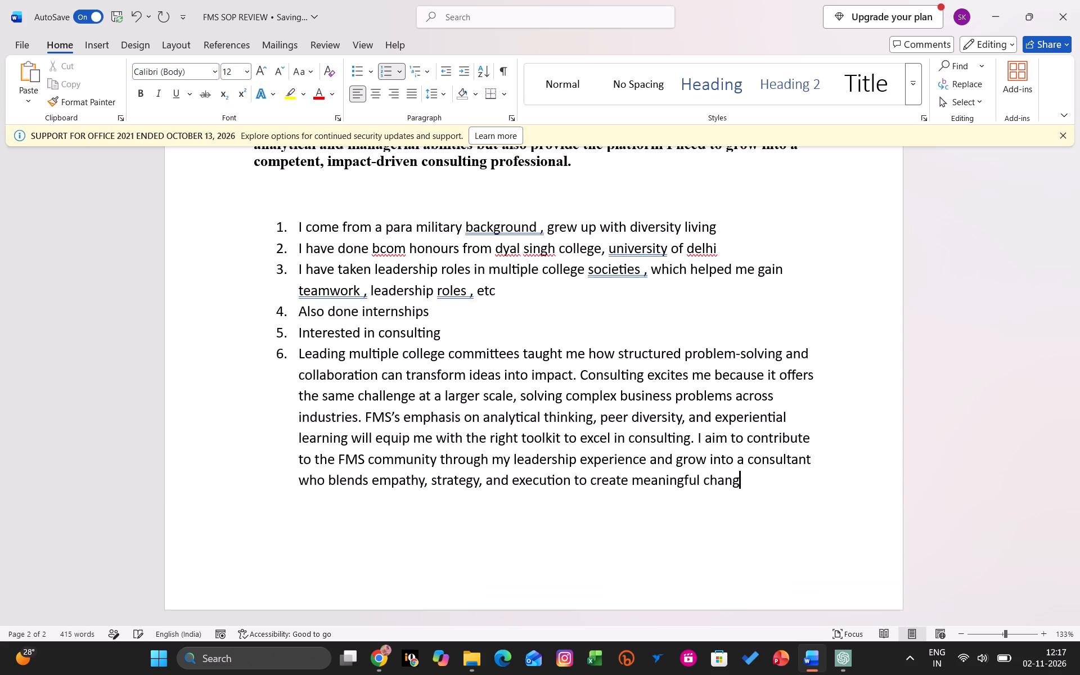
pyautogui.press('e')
# Start a new draft on a fresh page after the profile points with "Pursued bcom honours from dyal singh college, university of delhi".
pyautogui.press('Return')
pyautogui.press('Return')
pyautogui.press('Return')
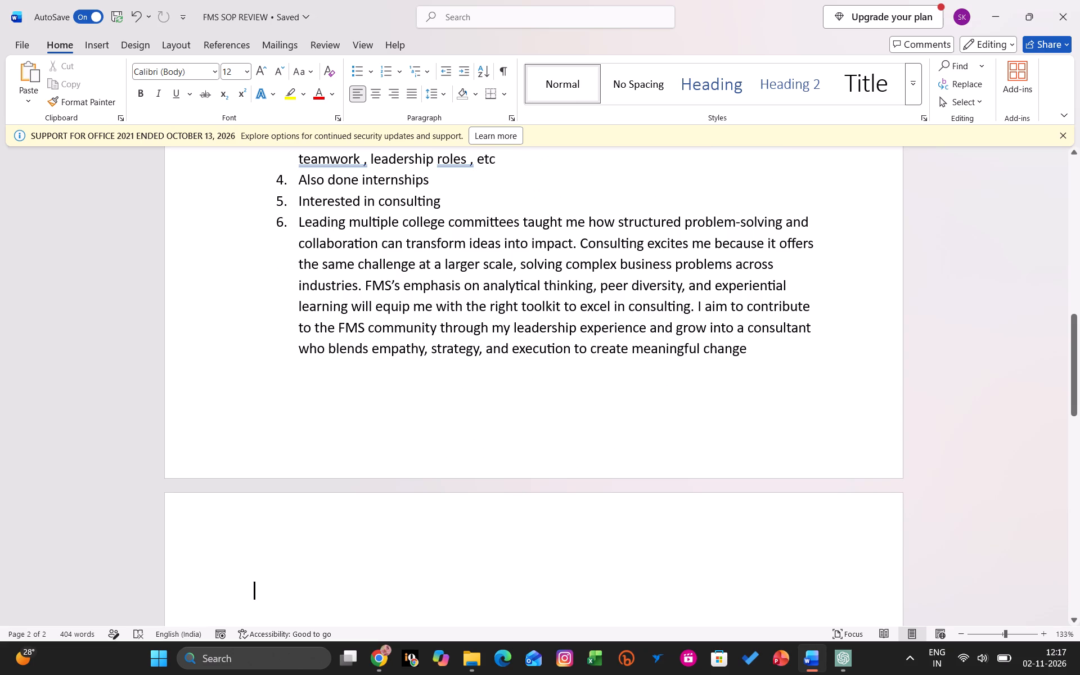
pyautogui.press('p')
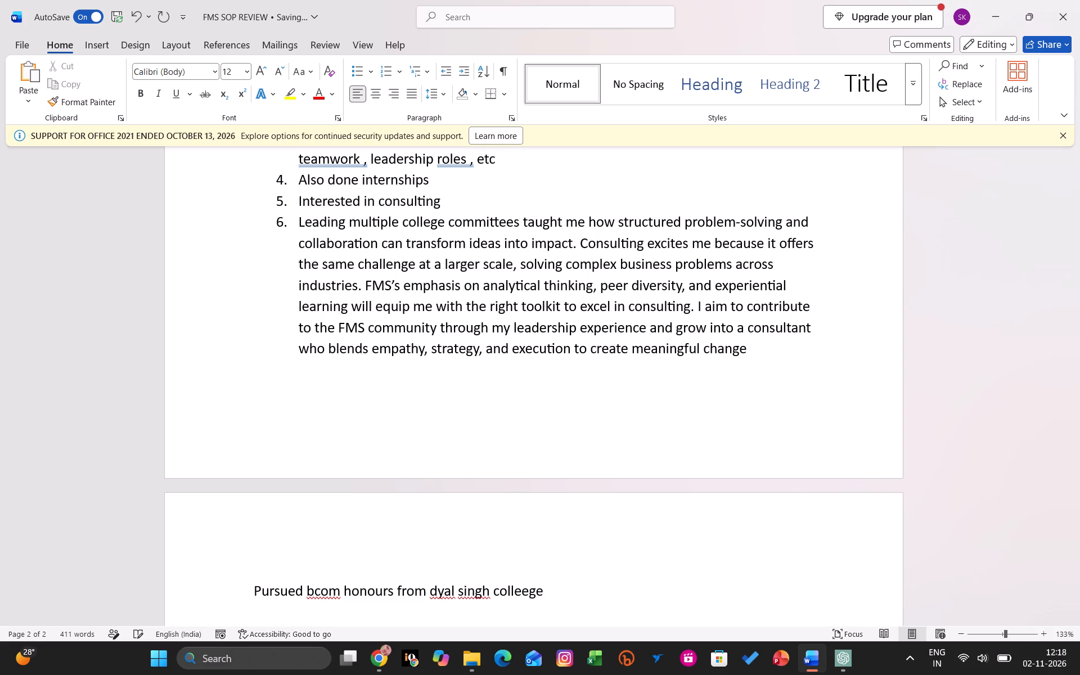
pyautogui.press('BackSpace')
pyautogui.press('BackSpace')
pyautogui.press('BackSpace')
pyautogui.write('ge')
pyautogui.write(', university of delhi')
pyautogui.press('space')
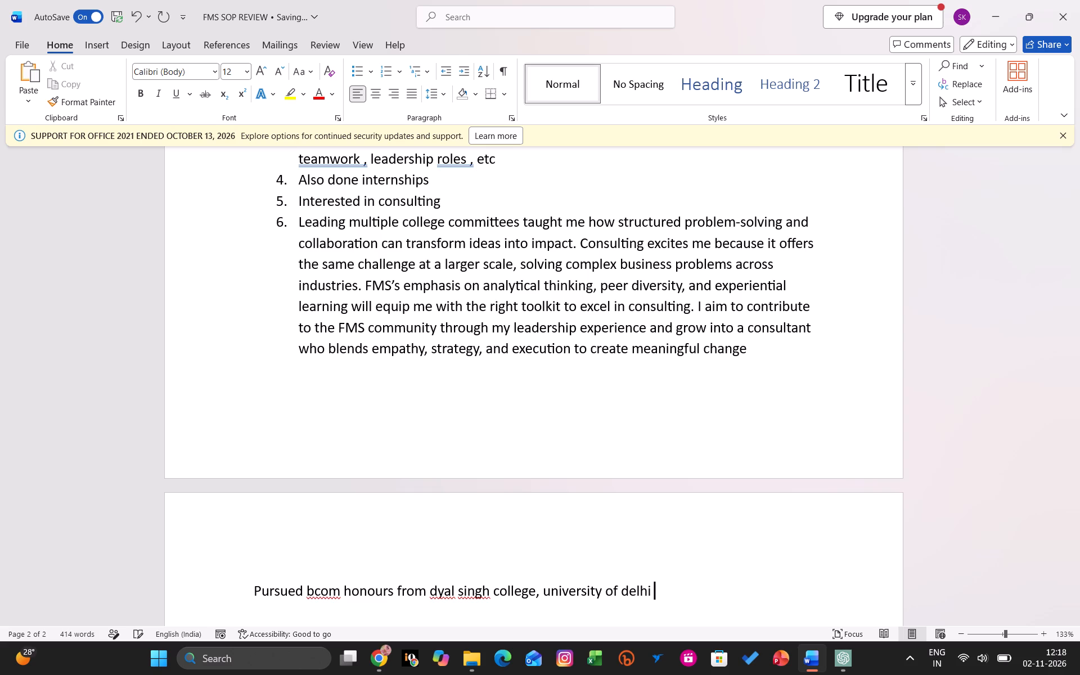
# Following the original first paragraph's wording, continue the draft sentence with ", I have engaged in multiple".
pyautogui.scroll(3, 664, 604)
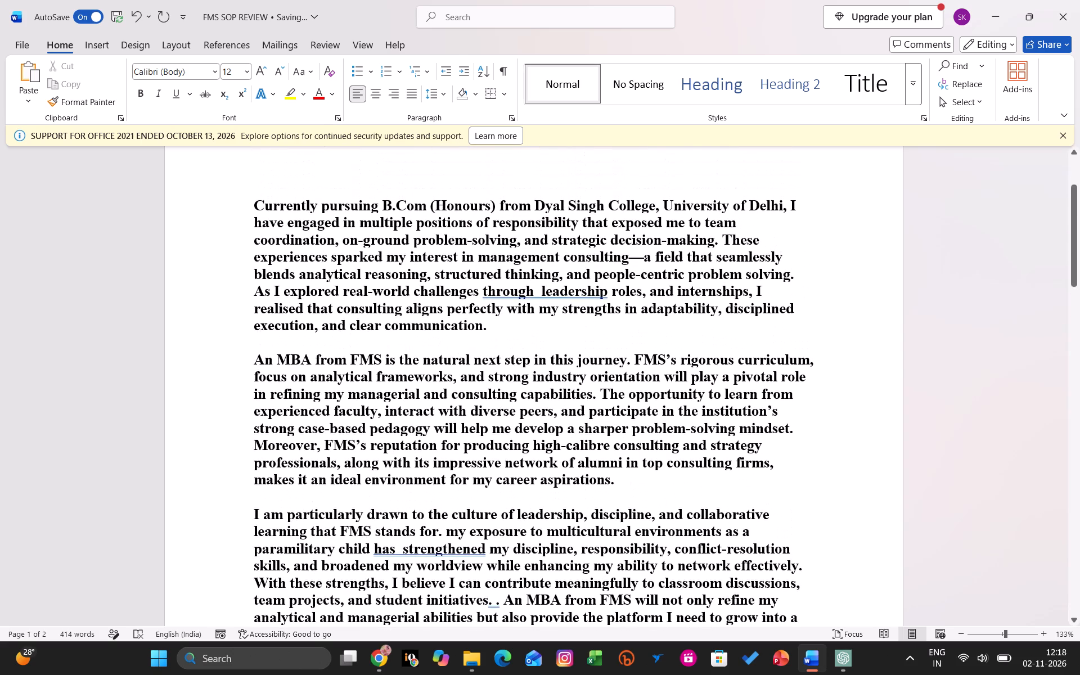
pyautogui.scroll(-2, 664, 604)
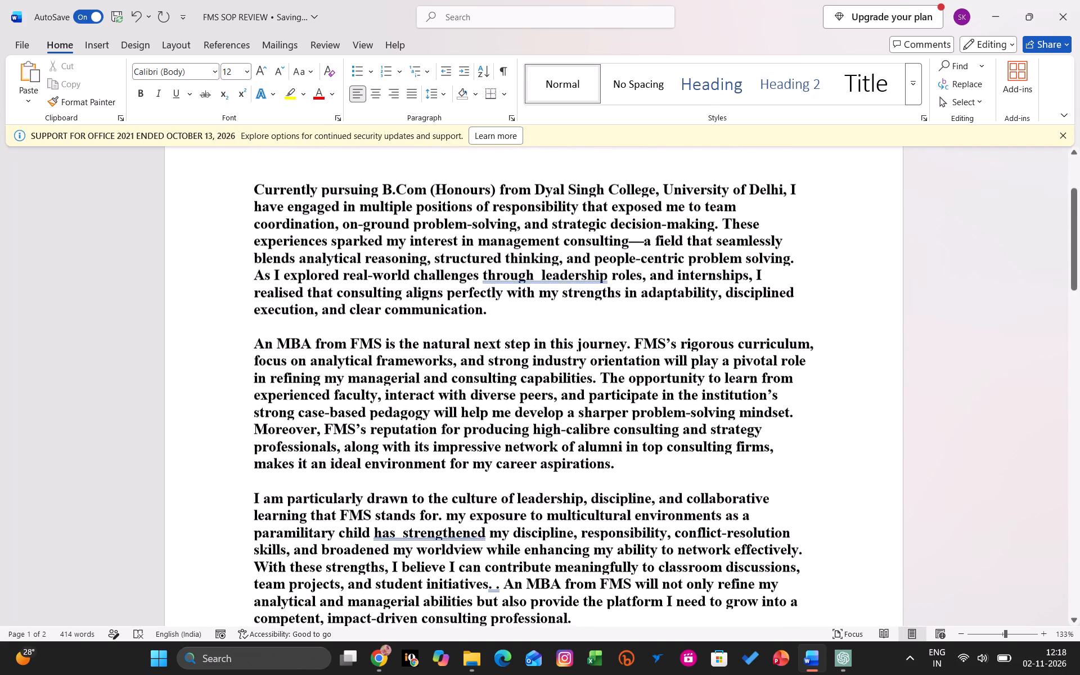
pyautogui.scroll(-1, 664, 604)
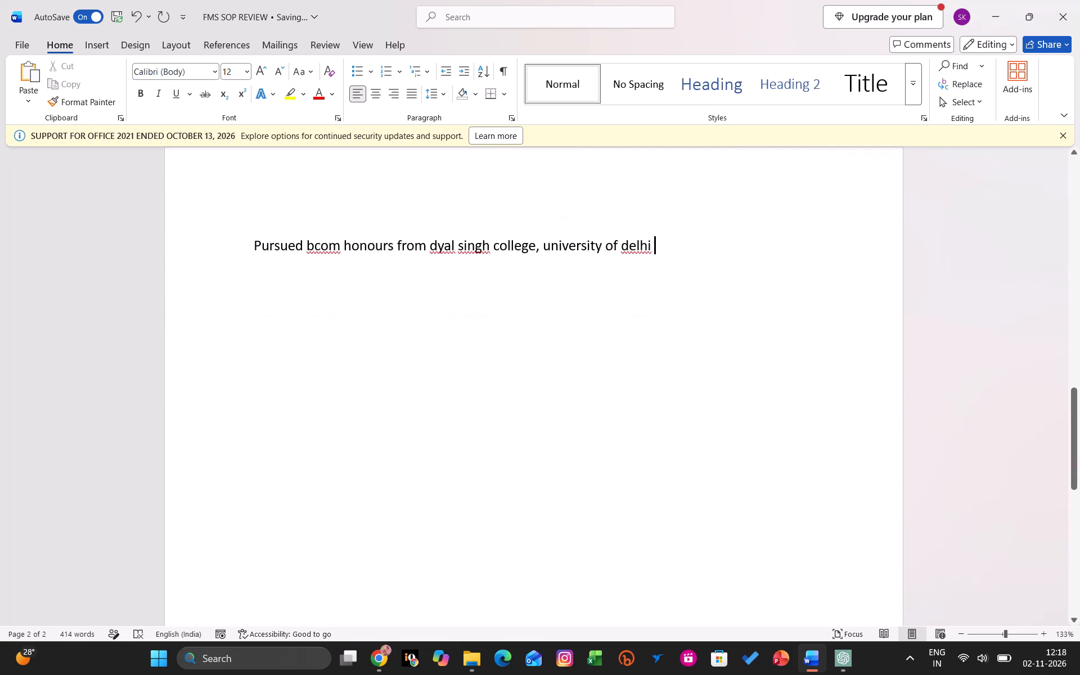
pyautogui.write(',')
pyautogui.press('space')
pyautogui.press('space')
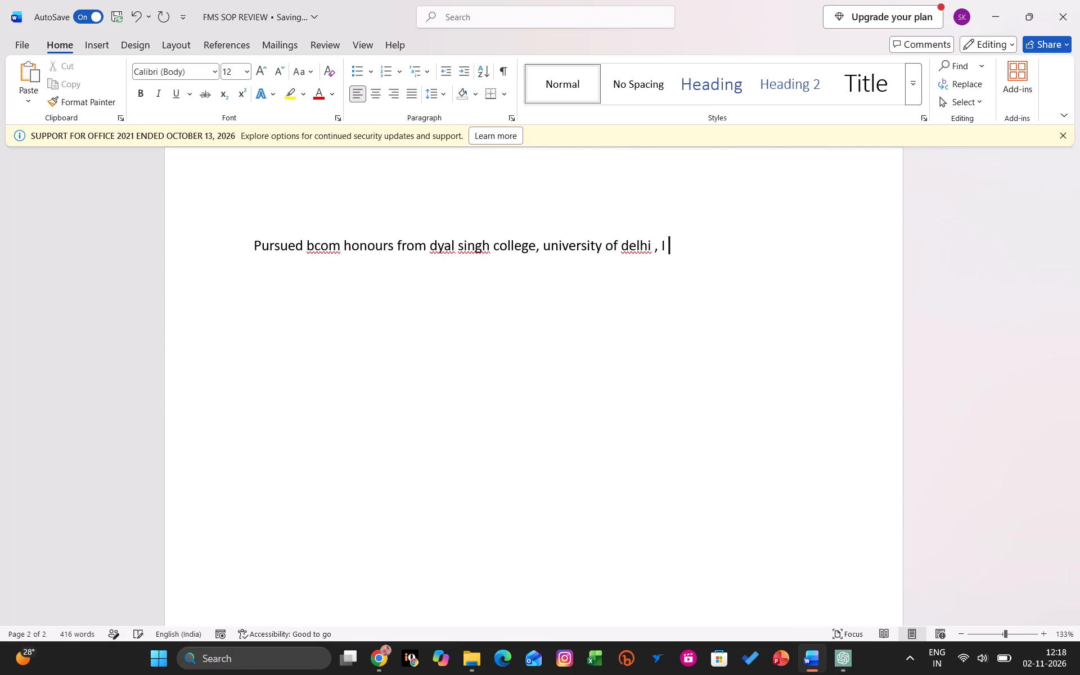
pyautogui.write('have engaged in multiple')
pyautogui.press('space')
# Replace the words before "B.Com (Honours)" at the start of the bold statement's first paragraph with "Pursued".
pyautogui.scroll(1, 664, 604)
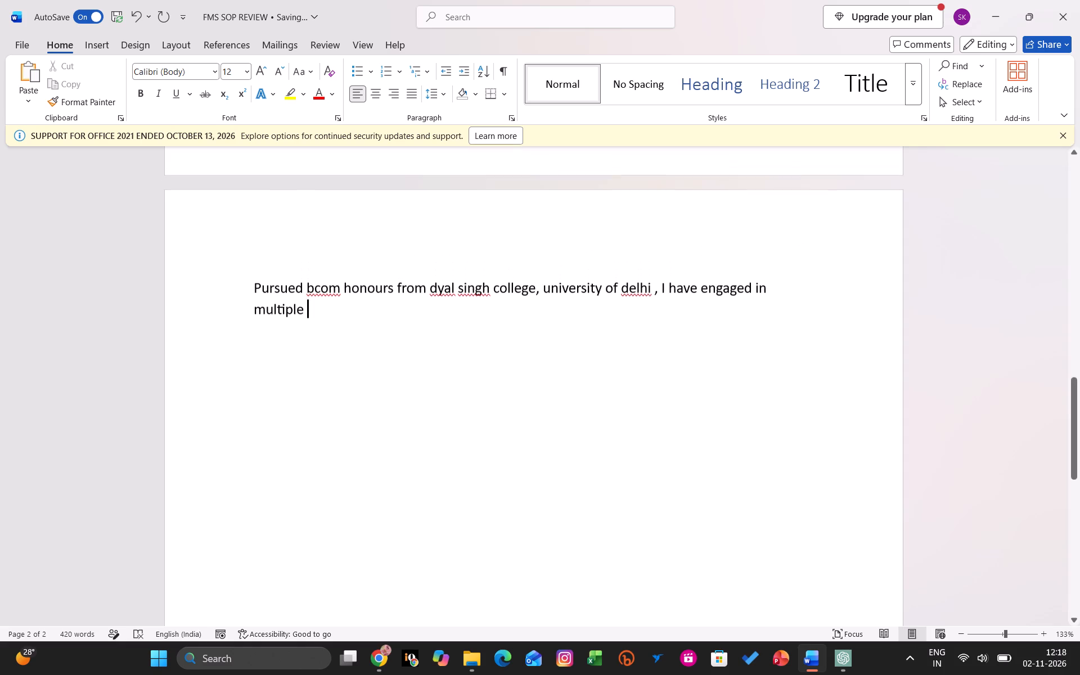
pyautogui.scroll(1, 664, 604)
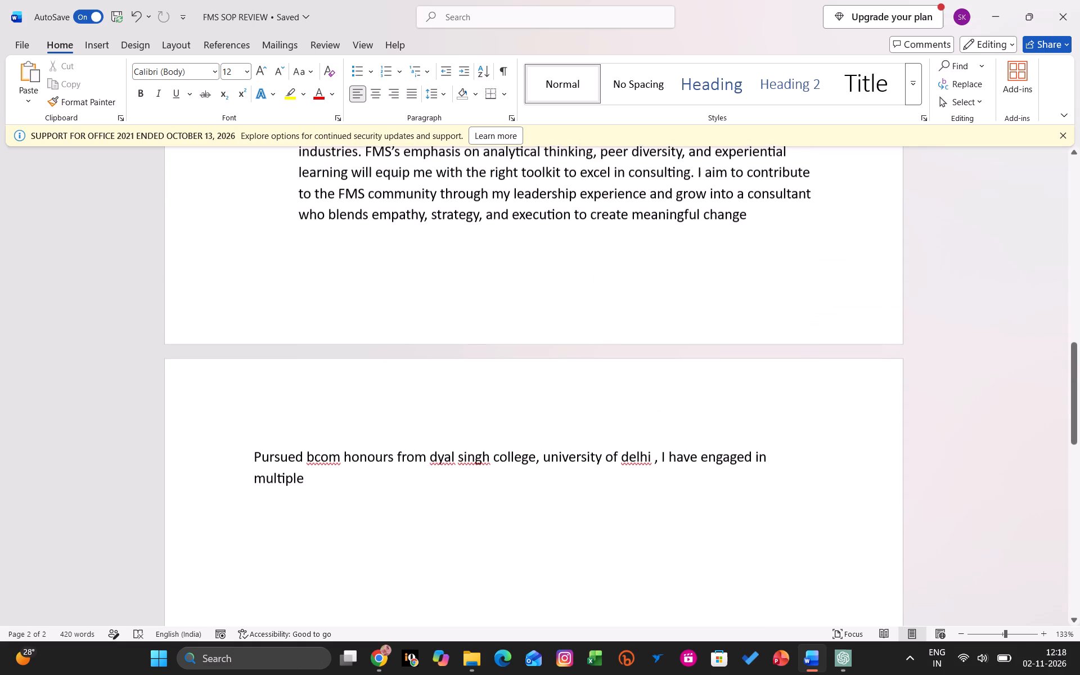
pyautogui.scroll(1, 699, 585)
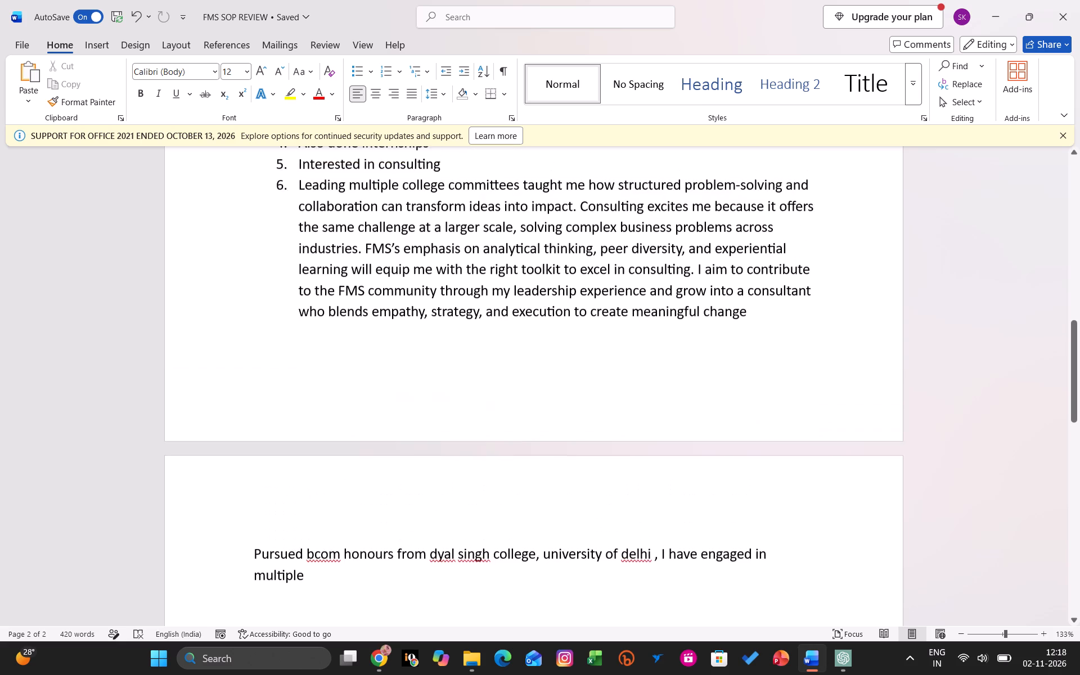
pyautogui.scroll(3, 699, 585)
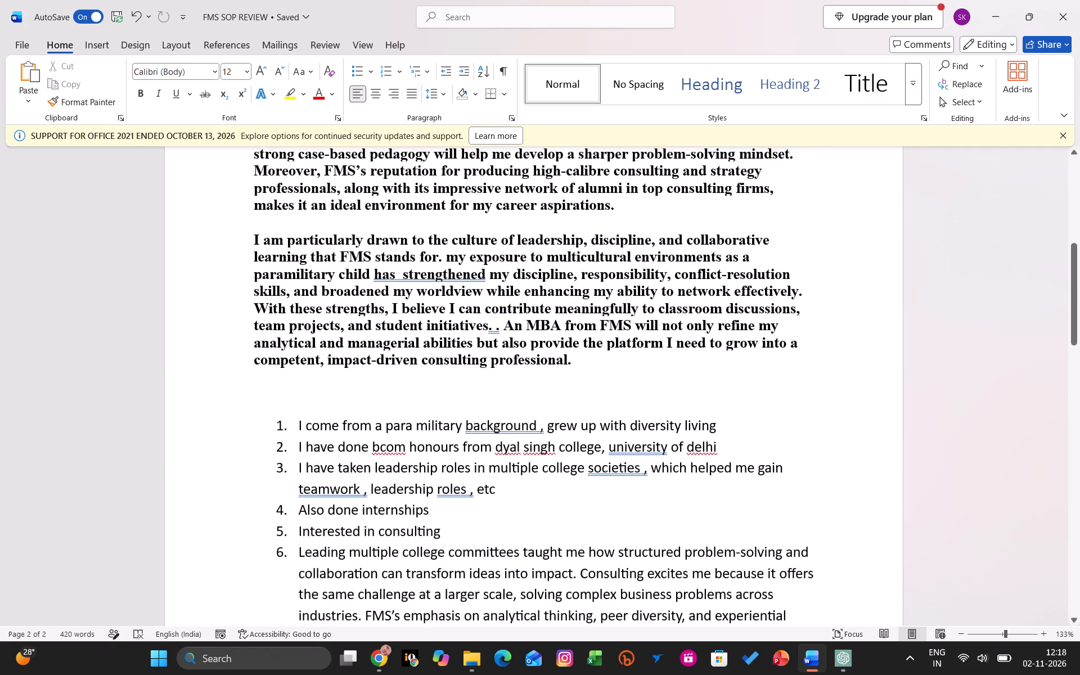
pyautogui.scroll(2, 699, 585)
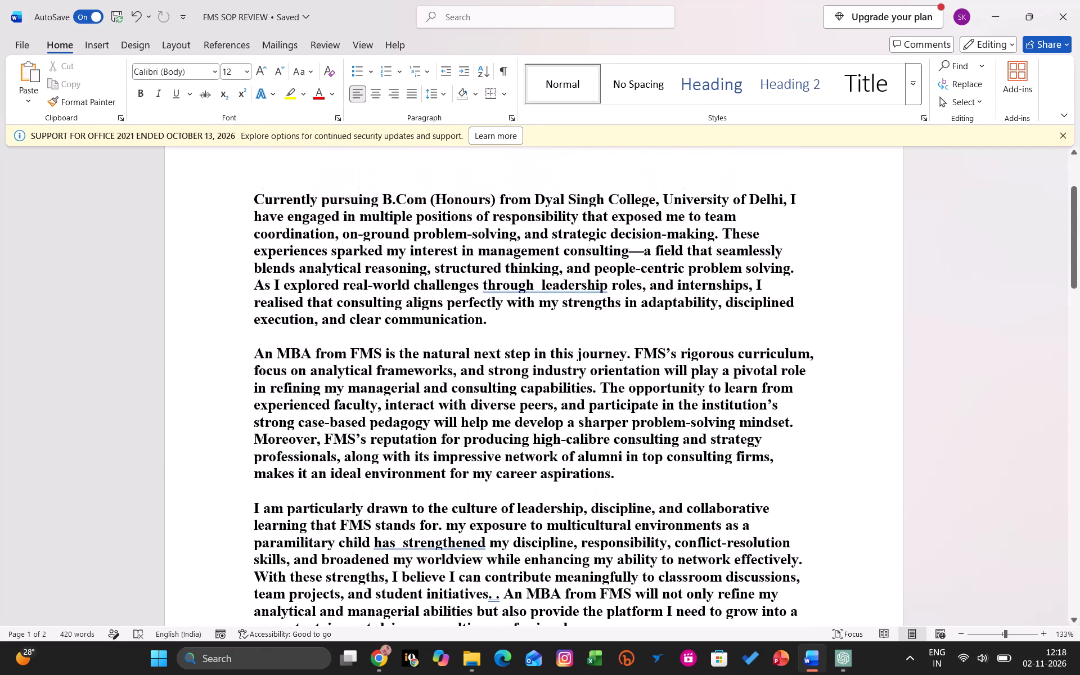
pyautogui.scroll(-1, 699, 585)
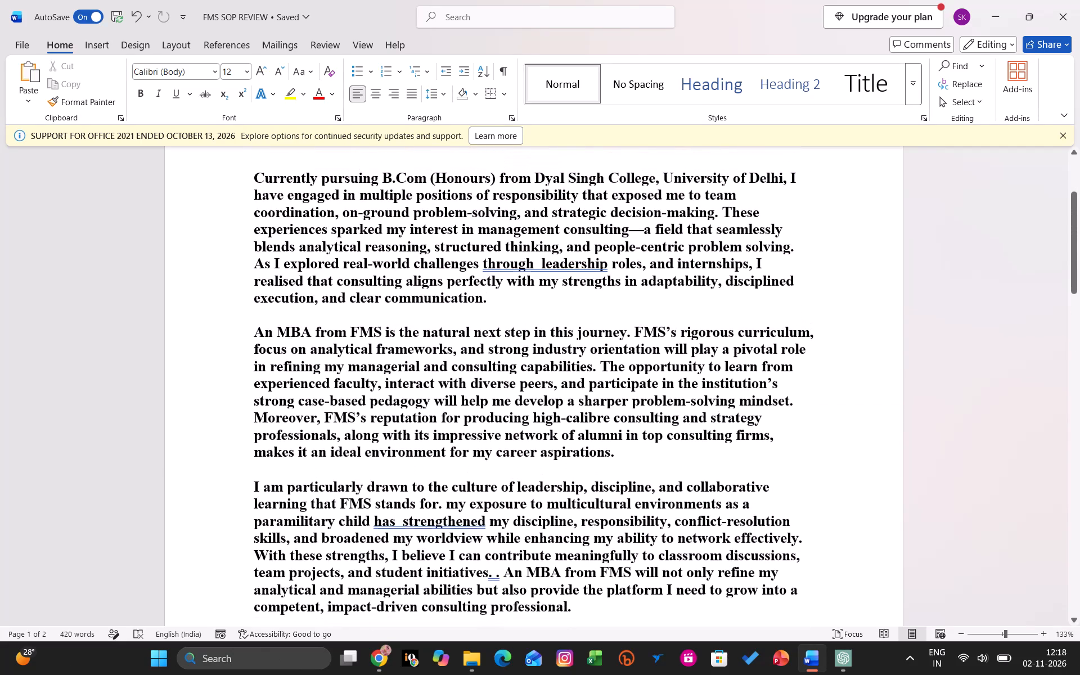
pyautogui.scroll(-1, 699, 585)
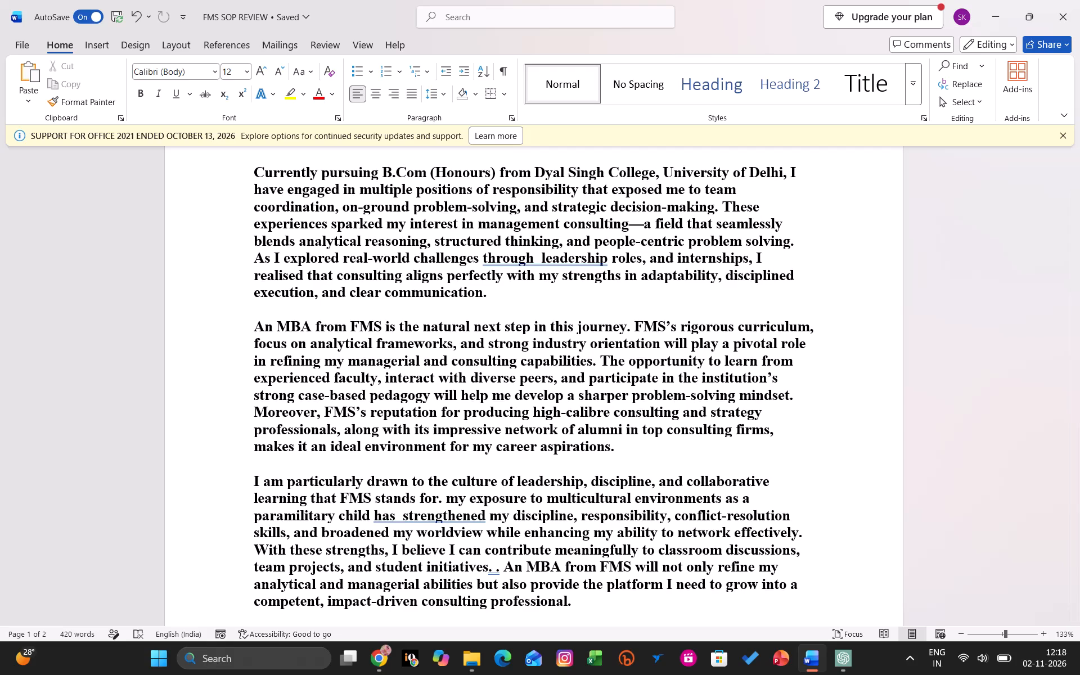
pyautogui.click(378, 171)
pyautogui.press('BackSpace')
pyautogui.press('BackSpace')
pyautogui.press('BackSpace')
pyautogui.press('BackSpace')
pyautogui.press('BackSpace')
pyautogui.press('BackSpace')
pyautogui.press('BackSpace')
pyautogui.press('BackSpace')
pyautogui.press('BackSpace')
pyautogui.press('BackSpace')
pyautogui.press('BackSpace')
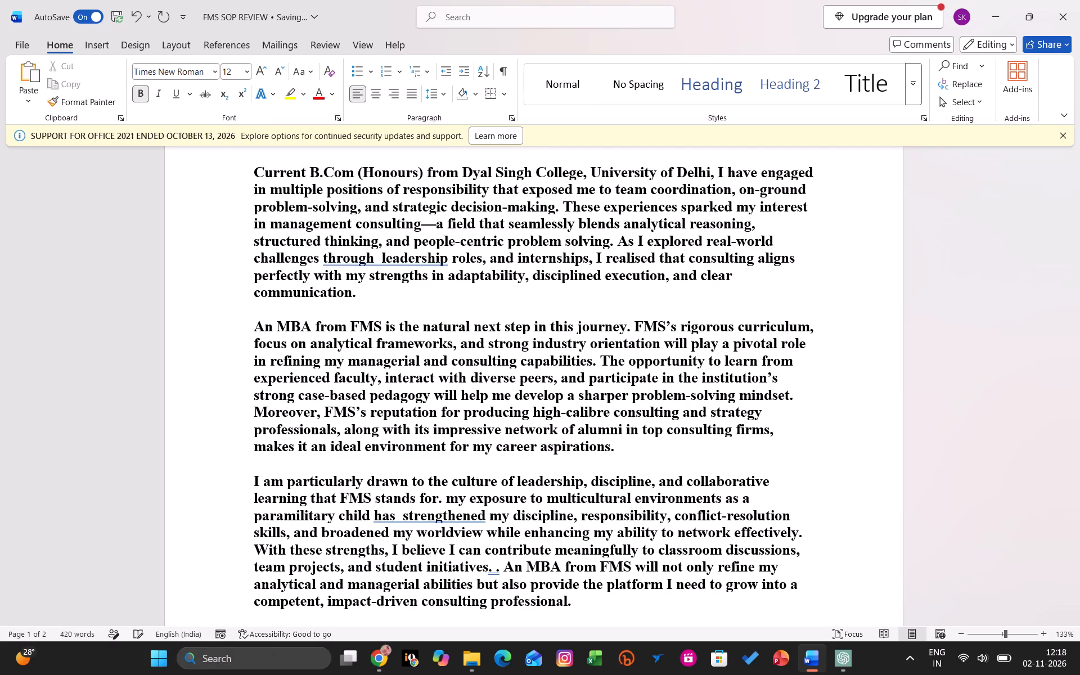
pyautogui.press('BackSpace')
pyautogui.press('BackSpace')
pyautogui.press('BackSpace')
pyautogui.press('BackSpace')
pyautogui.press('BackSpace')
pyautogui.press('BackSpace')
pyautogui.press('BackSpace')
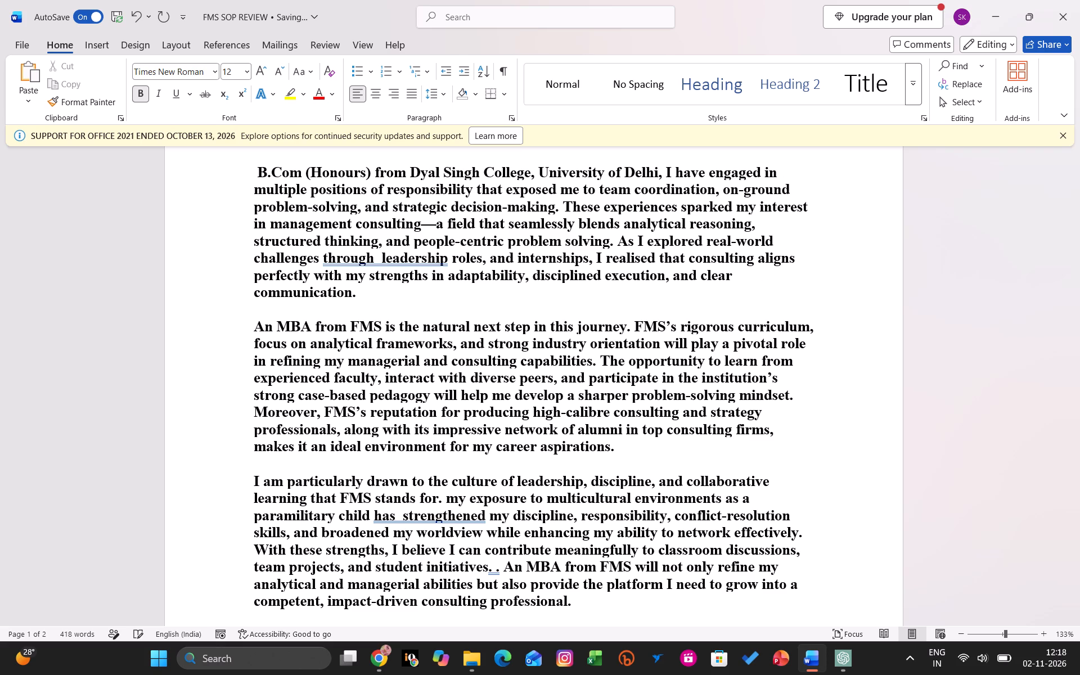
pyautogui.press('p')
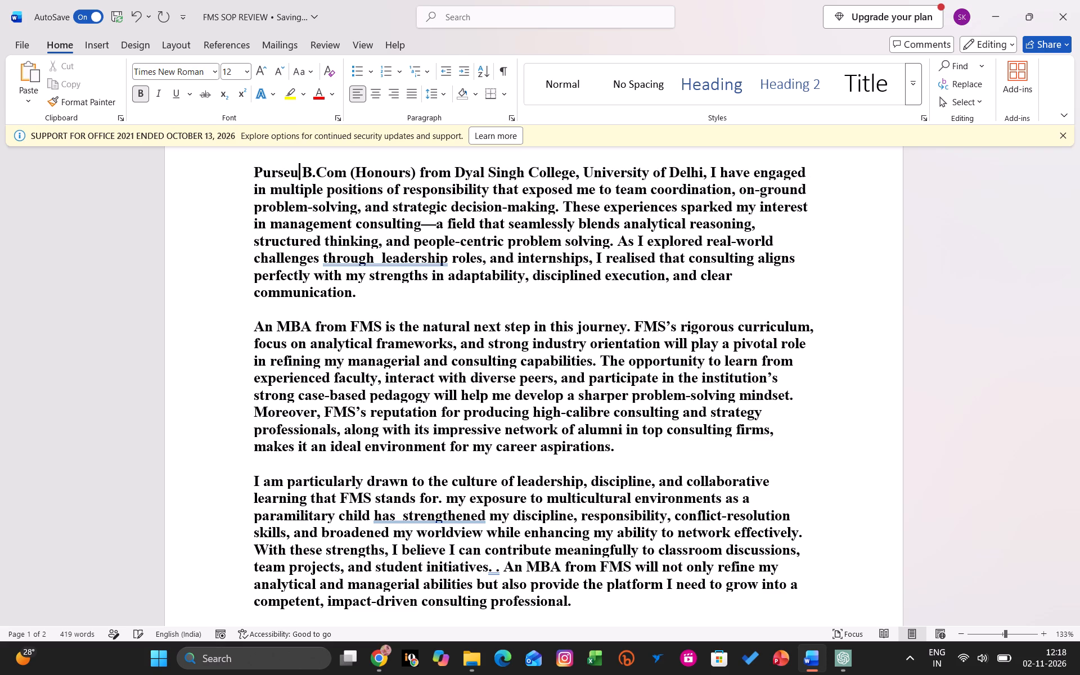
pyautogui.press('BackSpace')
pyautogui.press('BackSpace')
pyautogui.write('ued')
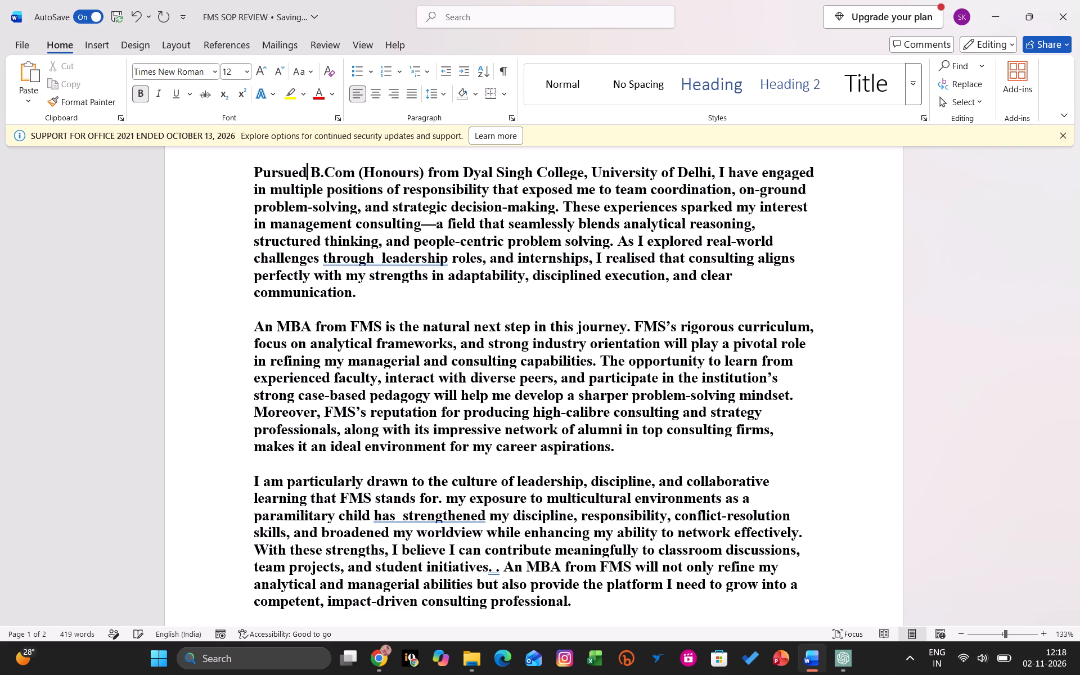
pyautogui.press('space')
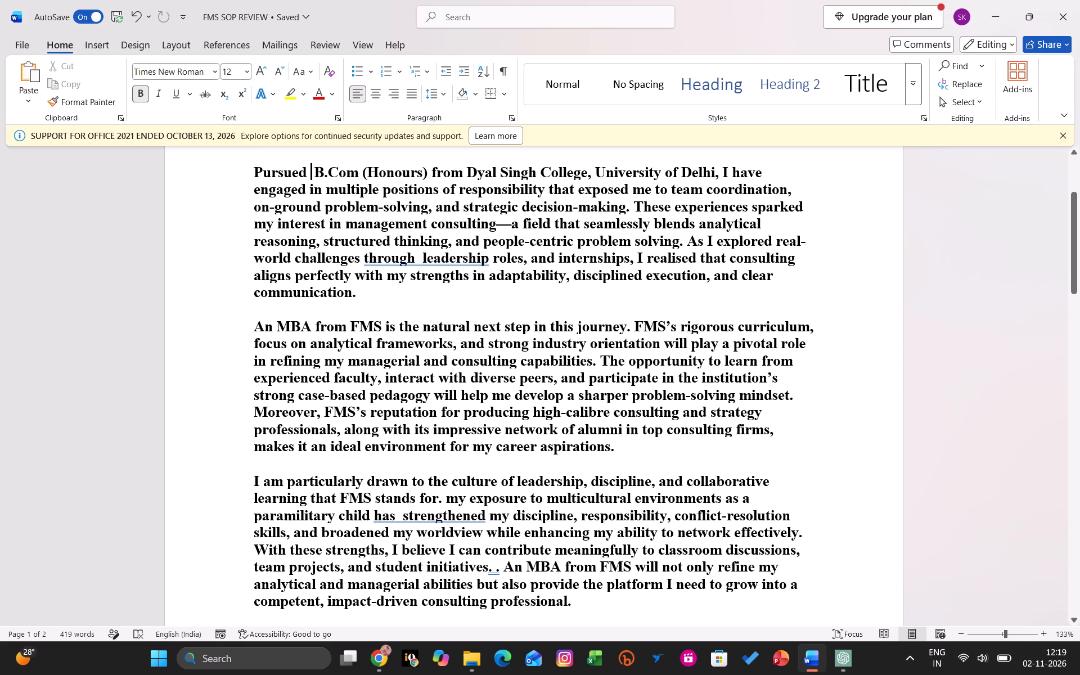
# Reread the bold statement paragraphs and compare them with the six profile points listed below.
pyautogui.scroll(-2, 575, 275)
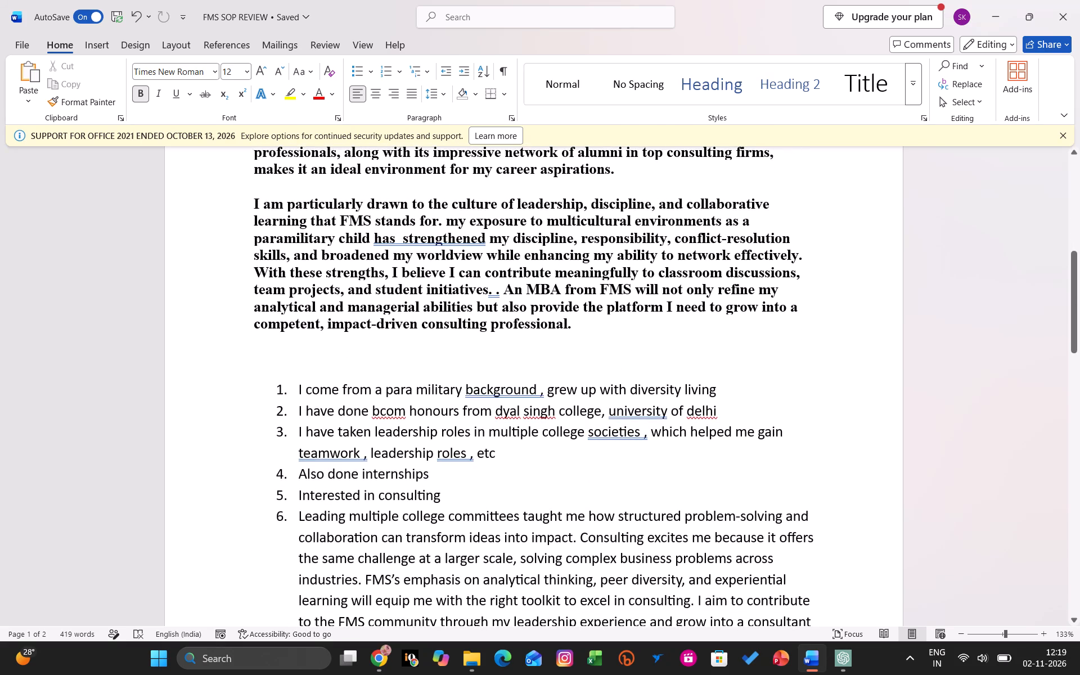
pyautogui.scroll(2, 575, 275)
pyautogui.scroll(-1, 575, 275)
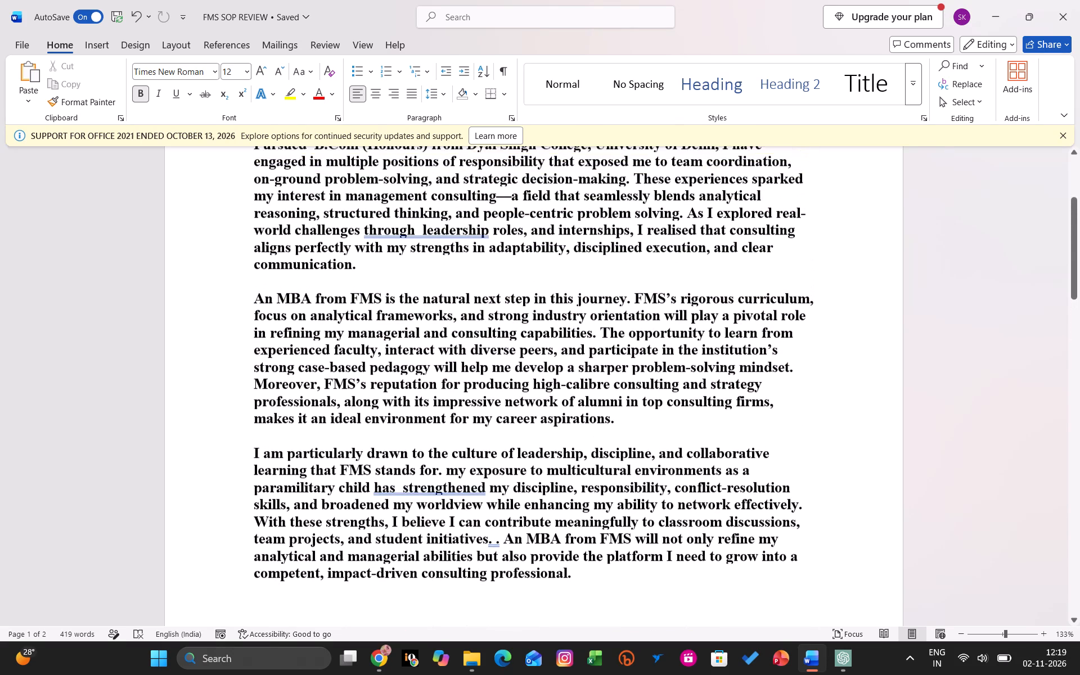
pyautogui.scroll(-1, 575, 275)
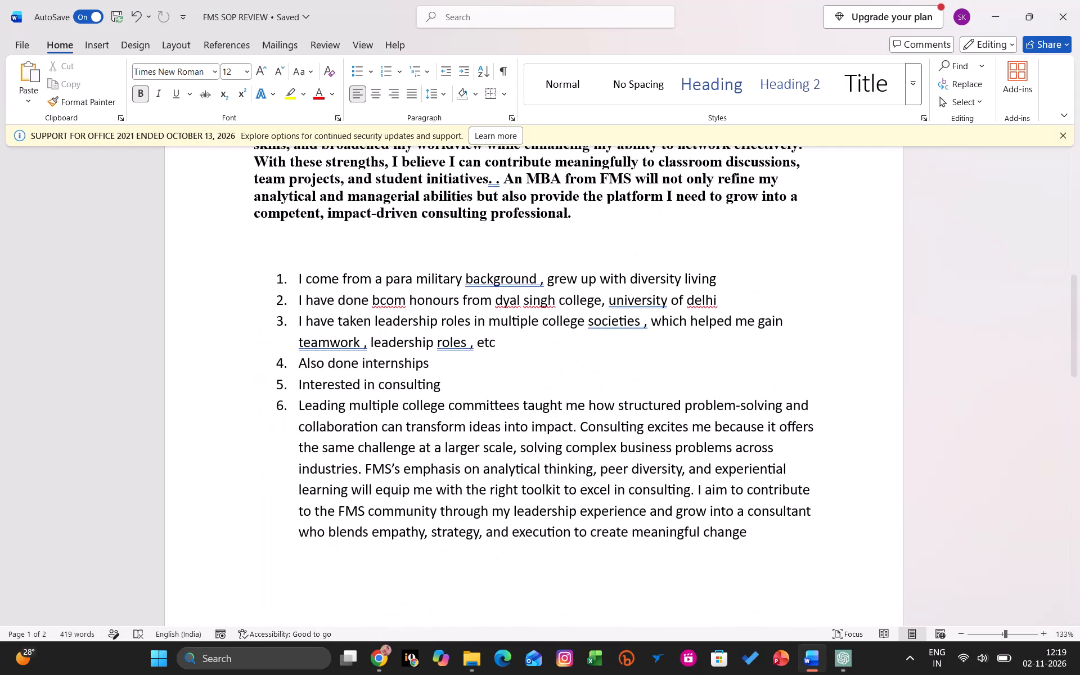
pyautogui.scroll(2, 575, 275)
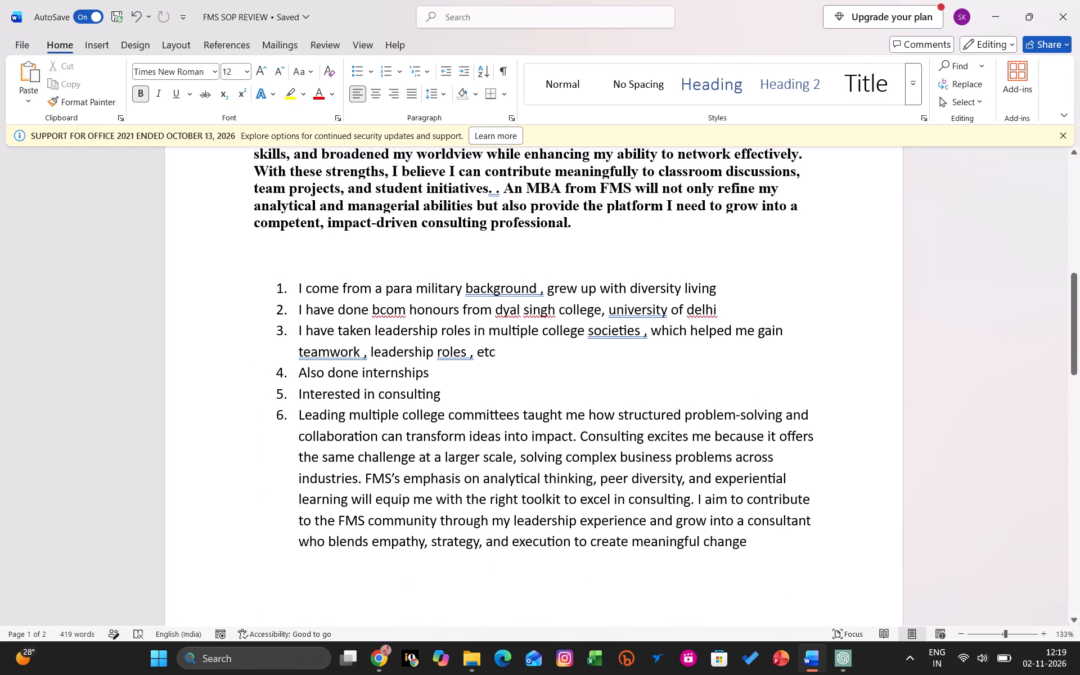
pyautogui.scroll(3, 575, 275)
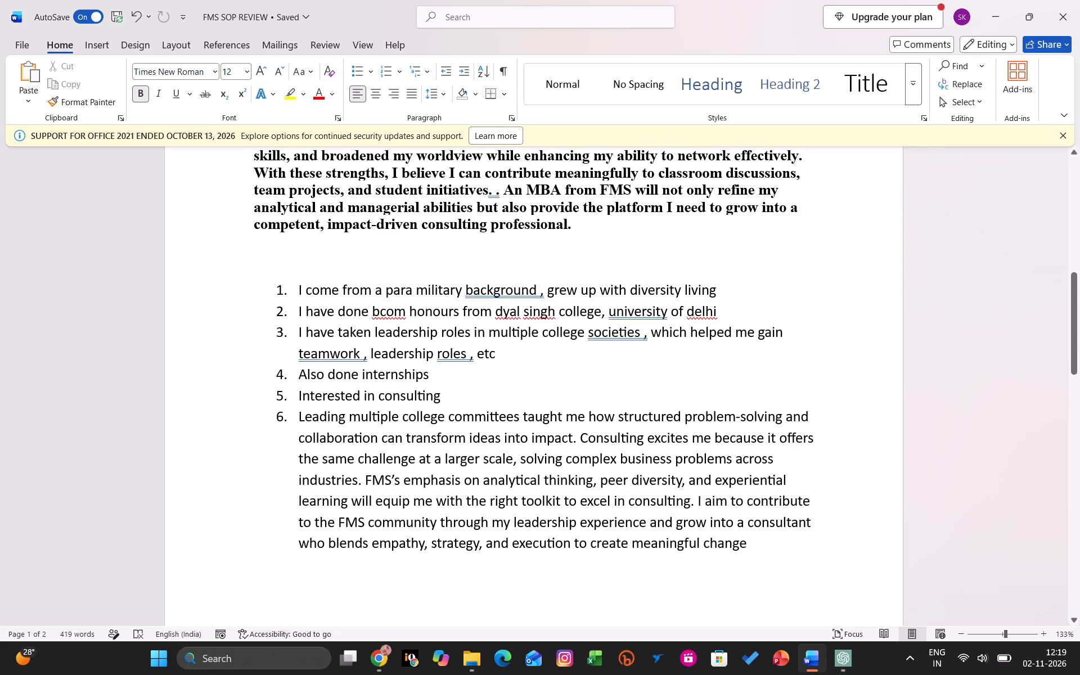
pyautogui.scroll(2, 575, 275)
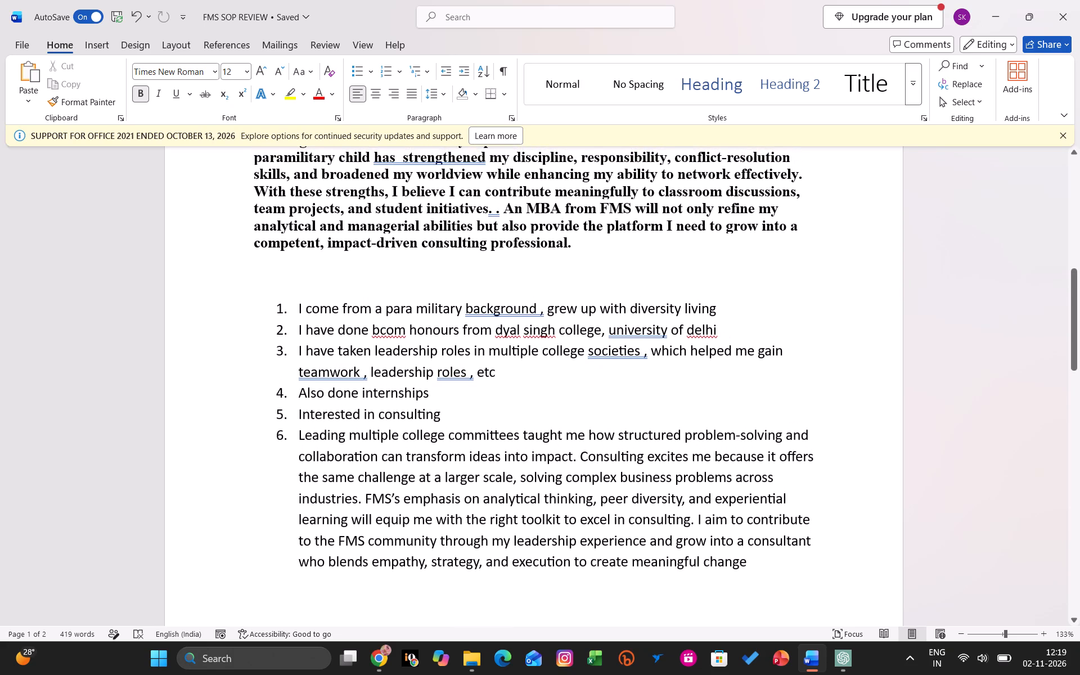
pyautogui.scroll(1, 575, 275)
# Copy "how structured problem-solving and collaboration can transform ideas into impact" from point 6 over the full stop after "strategic decision-making" in the first paragraph.
pyautogui.moveTo(615, 436); pyautogui.dragTo(619, 441)
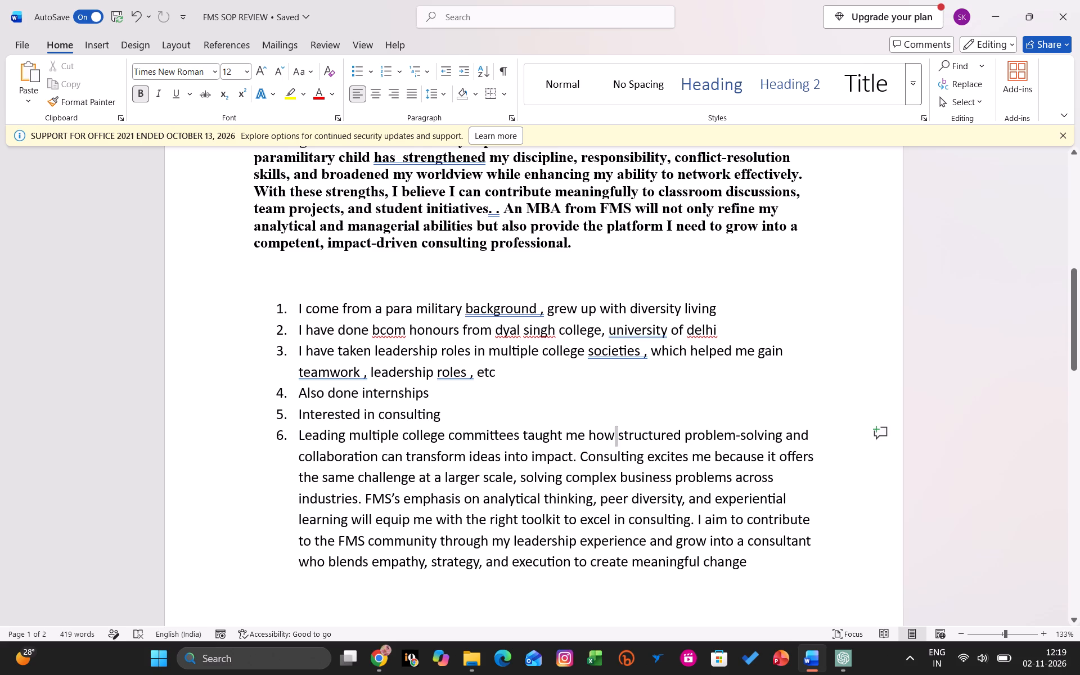
pyautogui.moveTo(619, 441); pyautogui.dragTo(573, 459)
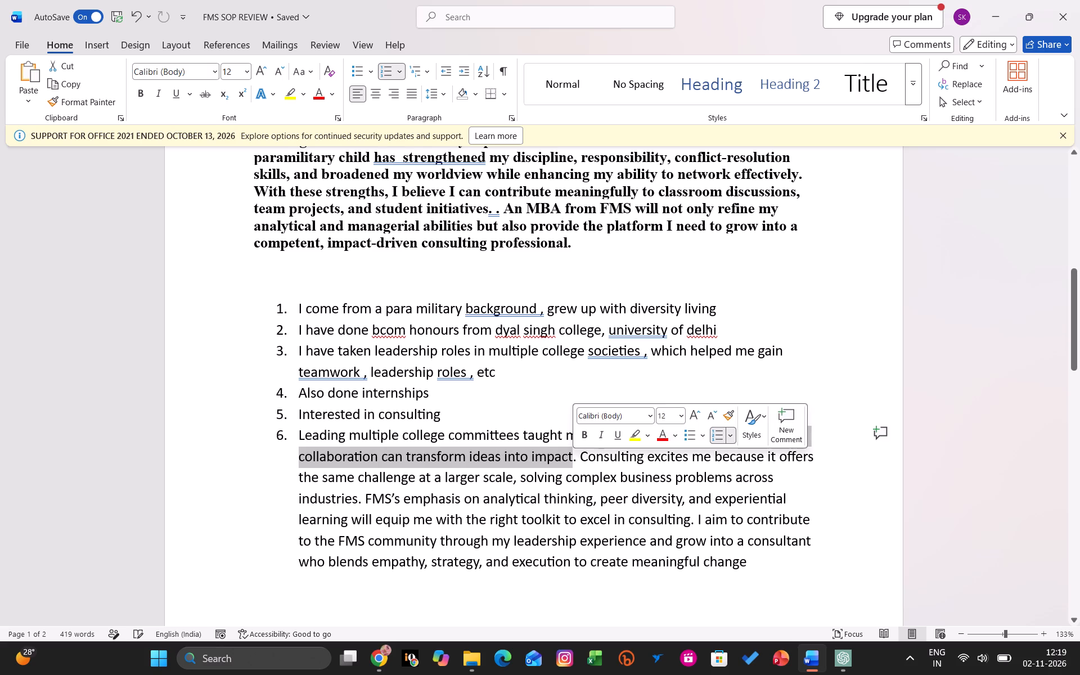
pyautogui.hotkey('ctrl', 'c')
pyautogui.scroll(2, 573, 459)
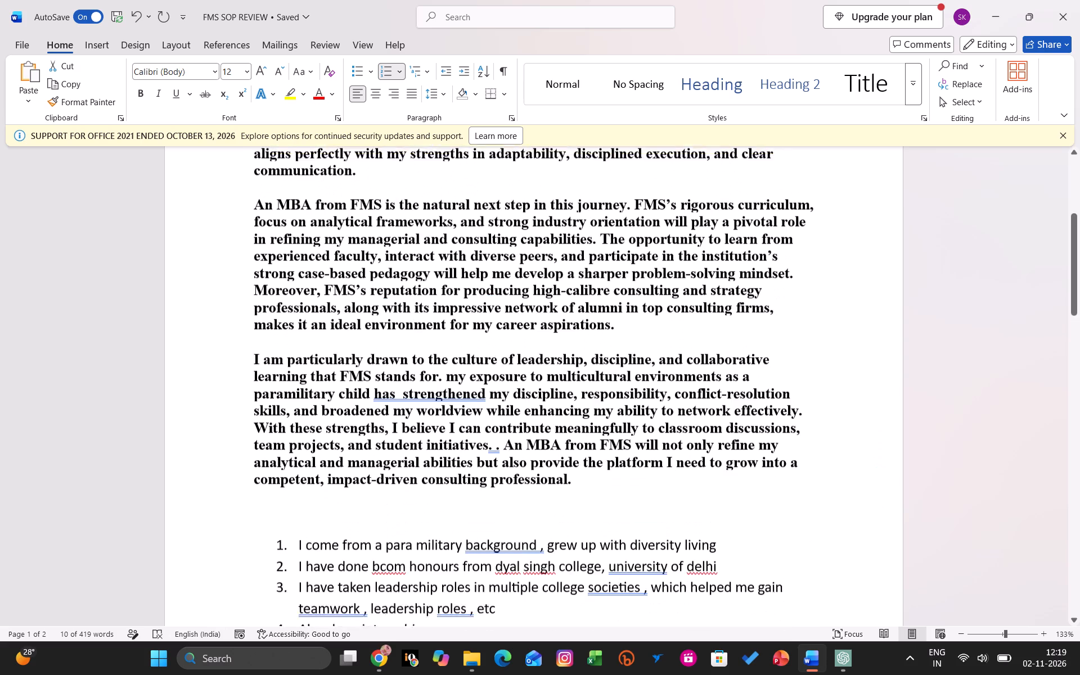
pyautogui.scroll(1, 573, 459)
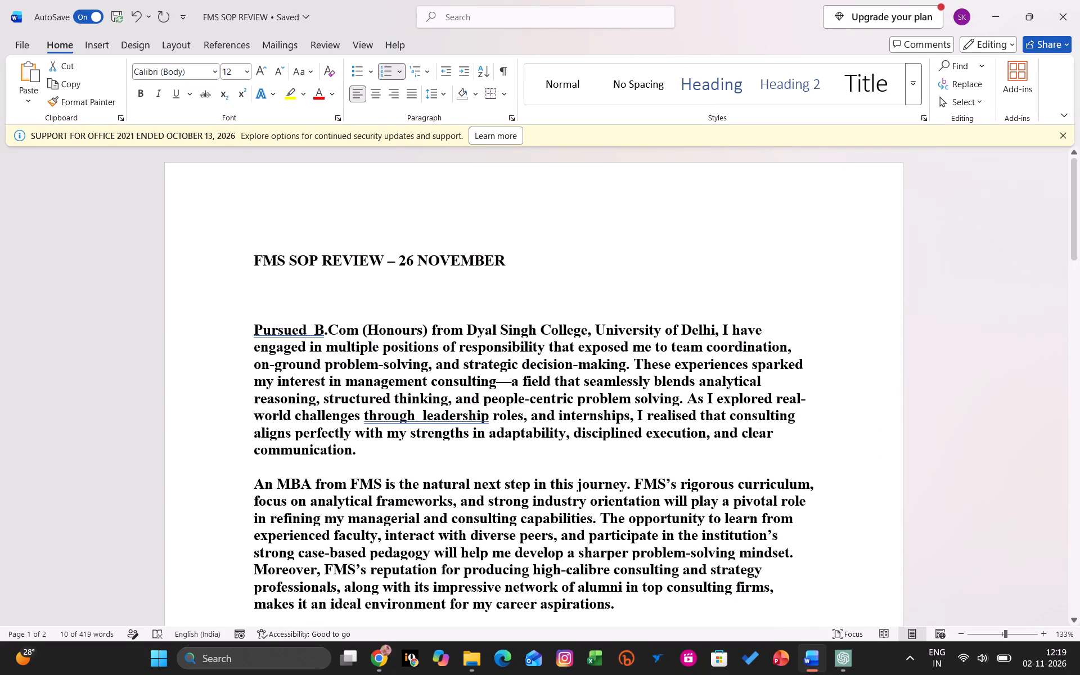
pyautogui.click(631, 369)
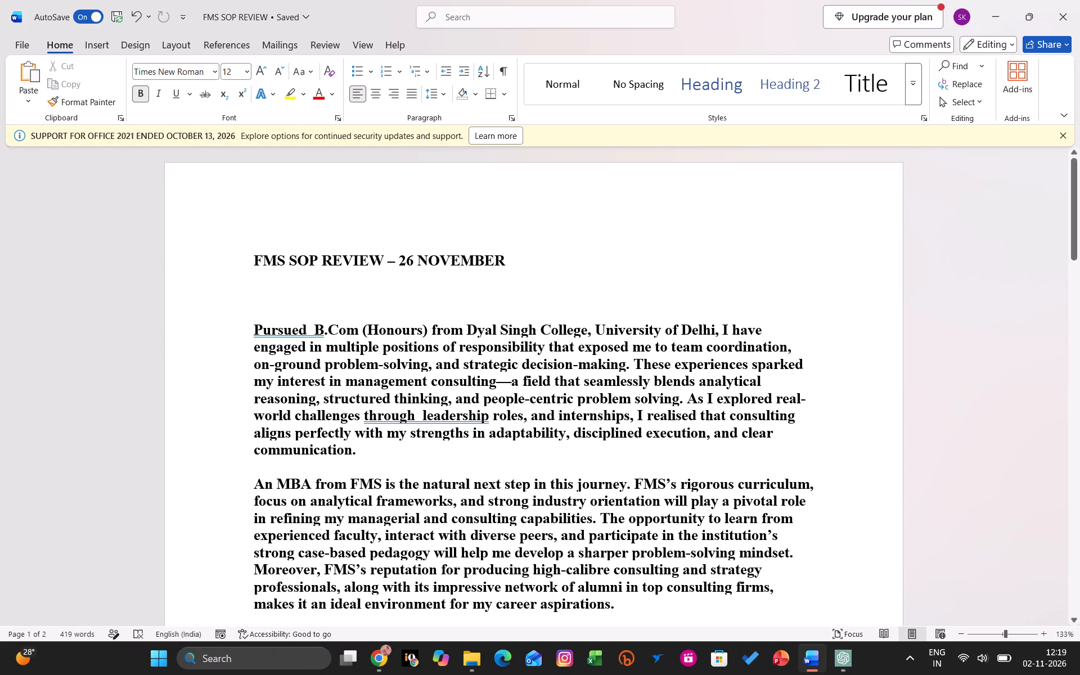
pyautogui.press('BackSpace')
pyautogui.press('space')
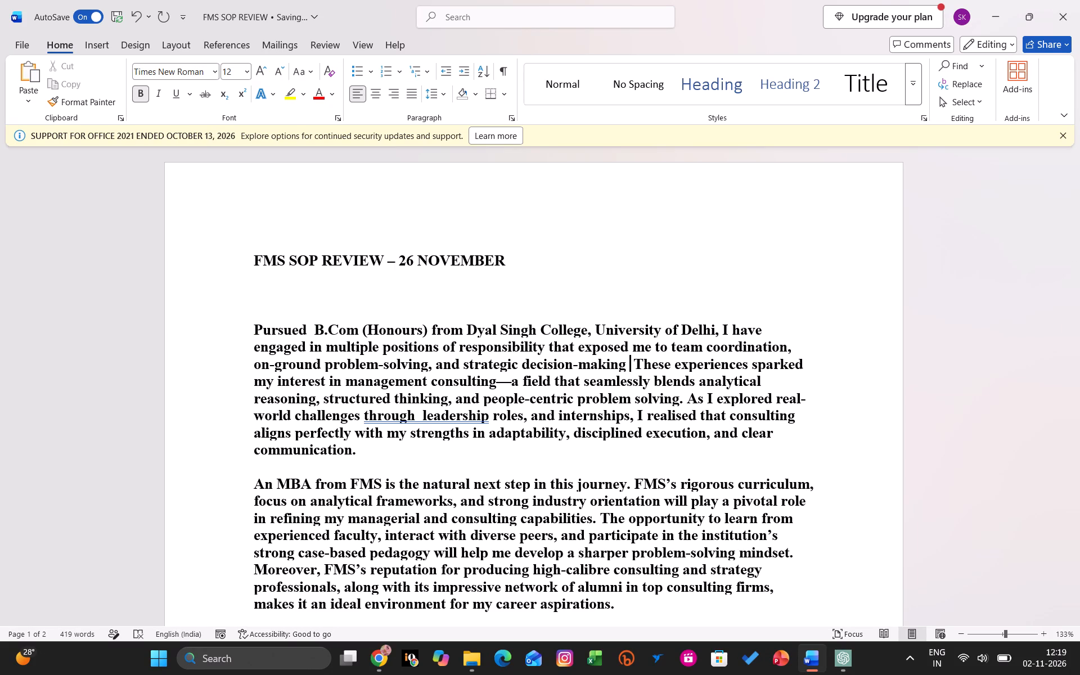
pyautogui.hotkey('ctrl', 'v')
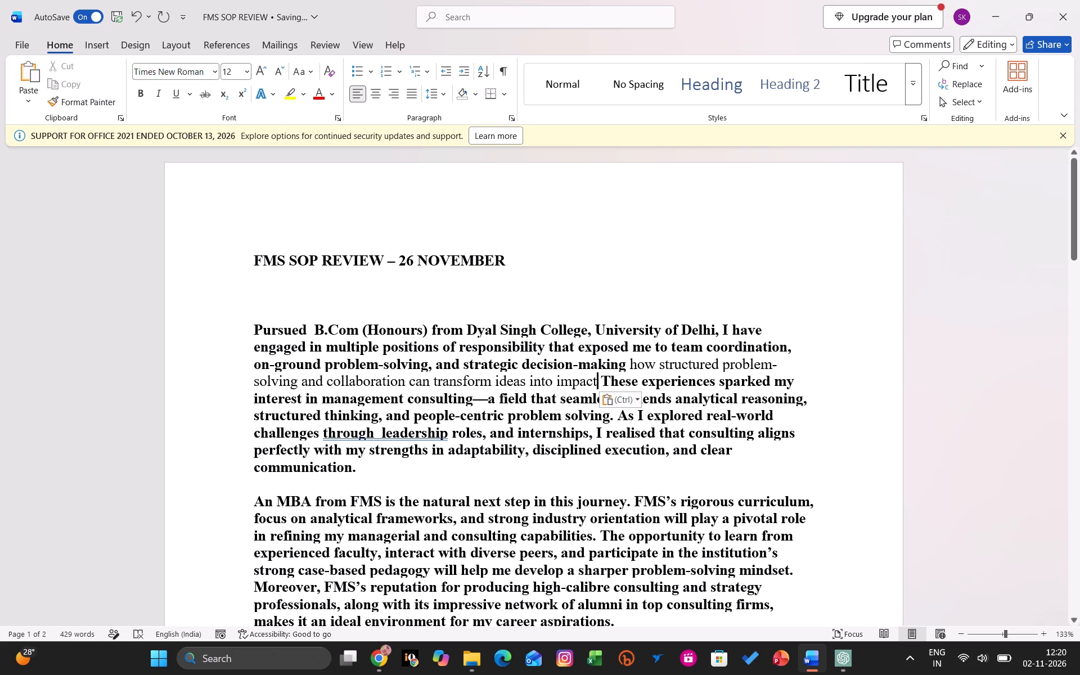
# Delete ", on-ground problem-solving, and strategic decision-making" before the inserted phrase in the first paragraph, keeping "team coordination".
pyautogui.click(627, 365)
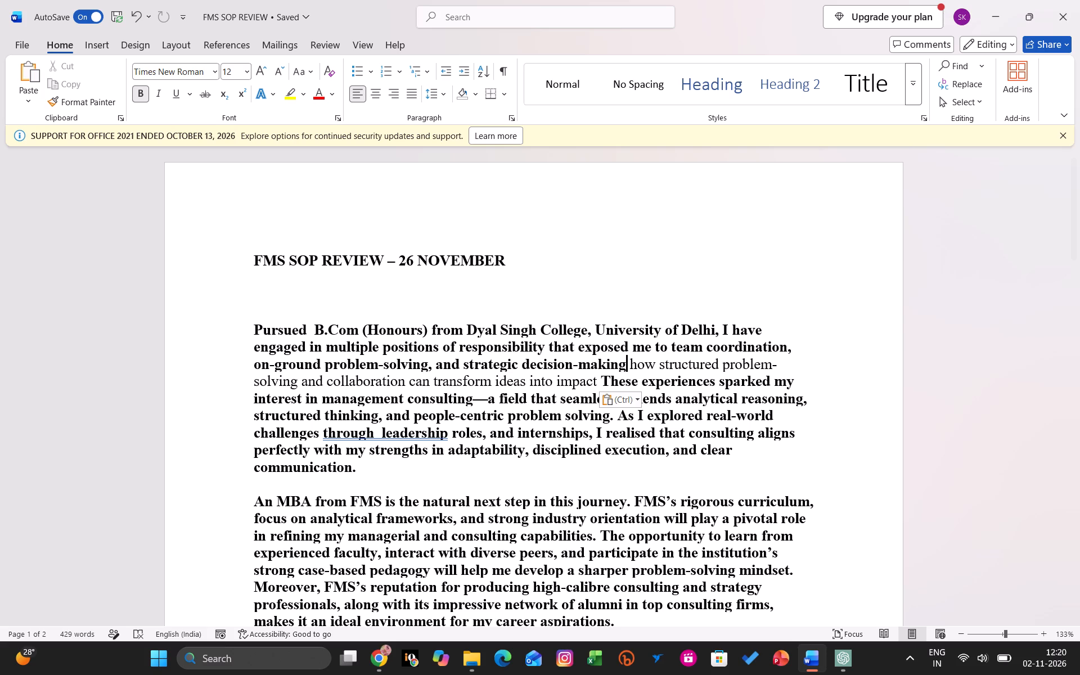
pyautogui.press('BackSpace')
pyautogui.press('BackSpace')
pyautogui.press('BackSpace')
pyautogui.press('BackSpace')
pyautogui.press('BackSpace')
pyautogui.press('BackSpace')
pyautogui.press('BackSpace')
pyautogui.press('BackSpace')
pyautogui.press('BackSpace')
pyautogui.press('BackSpace')
pyautogui.press('BackSpace')
pyautogui.press('BackSpace')
pyautogui.press('BackSpace')
pyautogui.press('BackSpace')
pyautogui.press('BackSpace')
pyautogui.press('BackSpace')
pyautogui.press('BackSpace')
pyautogui.press('BackSpace')
pyautogui.press('BackSpace')
pyautogui.press('BackSpace')
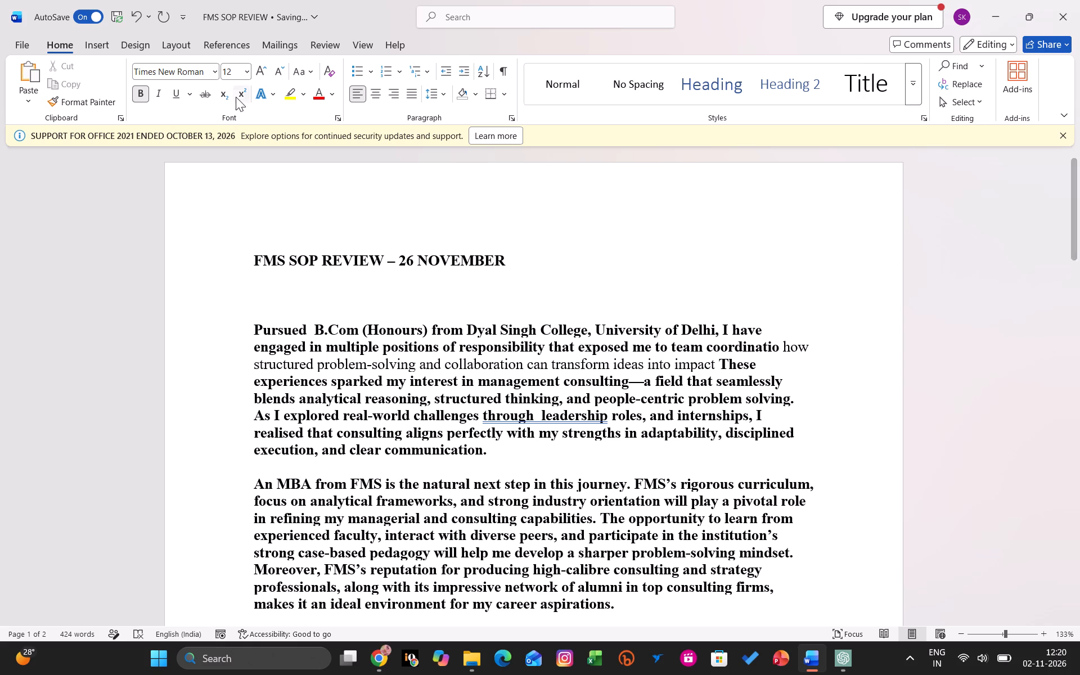
pyautogui.click(134, 17)
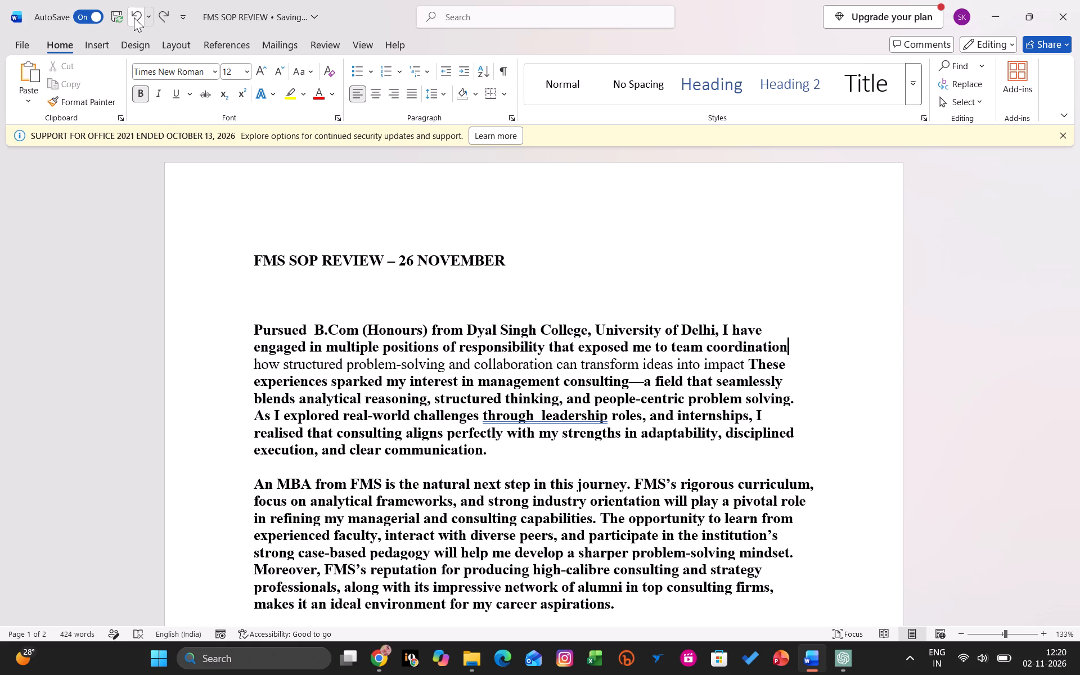
# Copy the three statement paragraphs and paste them on the second page below the unfinished "Pursued bcom honours" draft.
pyautogui.scroll(-1, 325, 321)
pyautogui.scroll(1, 262, 195)
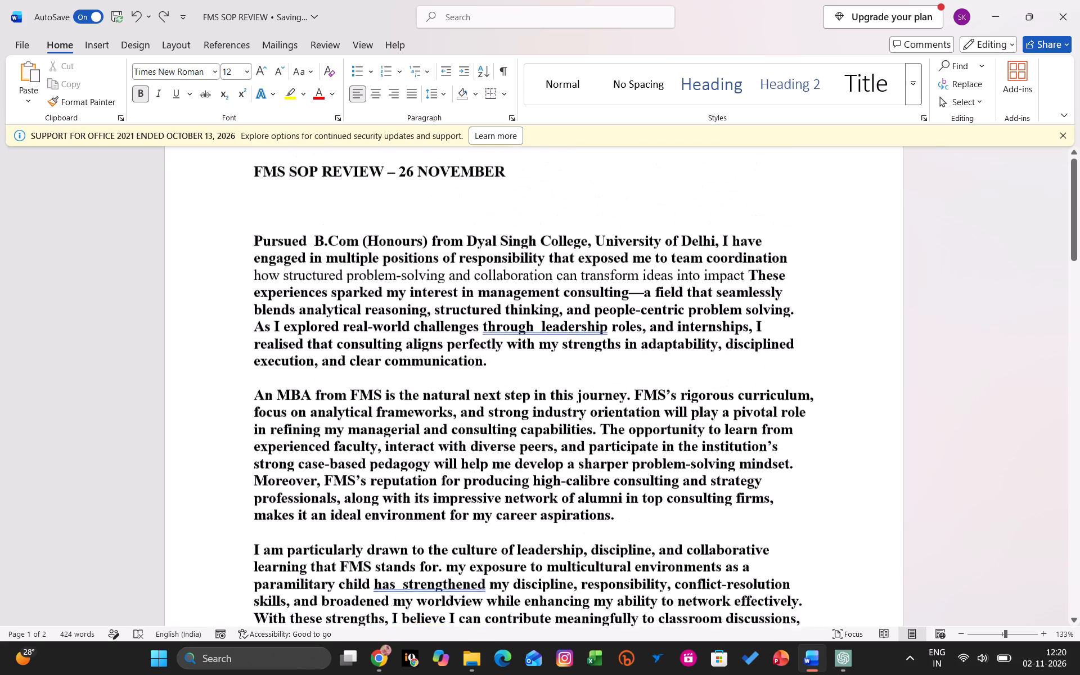
pyautogui.scroll(1, 262, 195)
pyautogui.moveTo(255, 326); pyautogui.dragTo(544, 539)
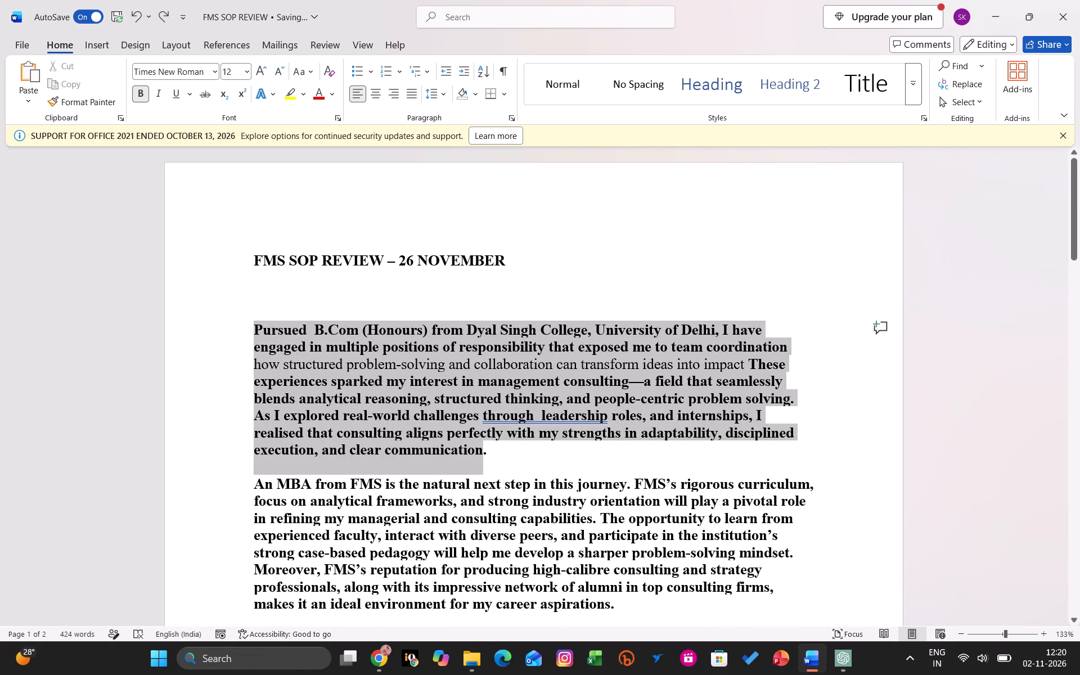
pyautogui.moveTo(544, 539); pyautogui.dragTo(584, 358)
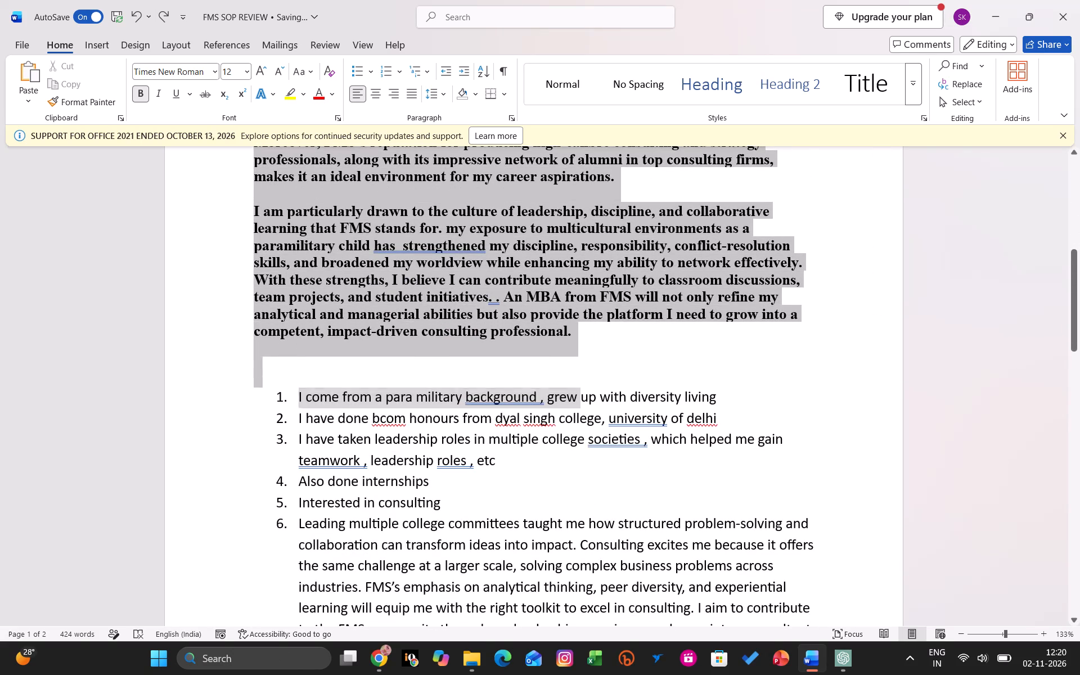
pyautogui.moveTo(584, 358); pyautogui.dragTo(583, 353)
pyautogui.hotkey('ctrl', 'c')
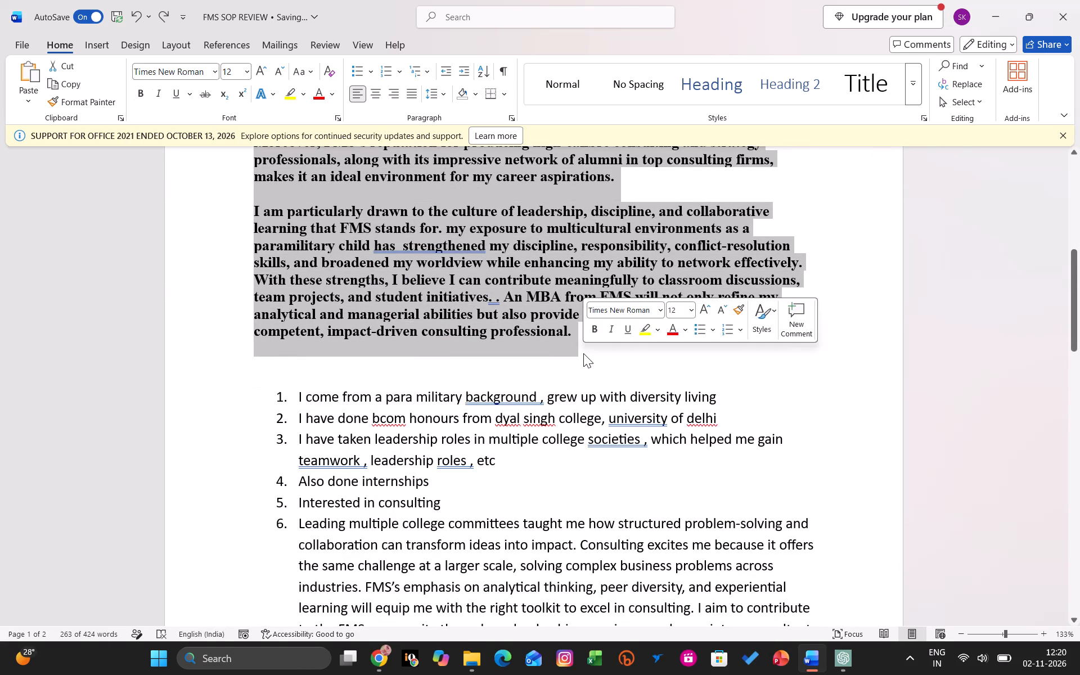
pyautogui.scroll(-5, 583, 353)
pyautogui.scroll(2, 409, 206)
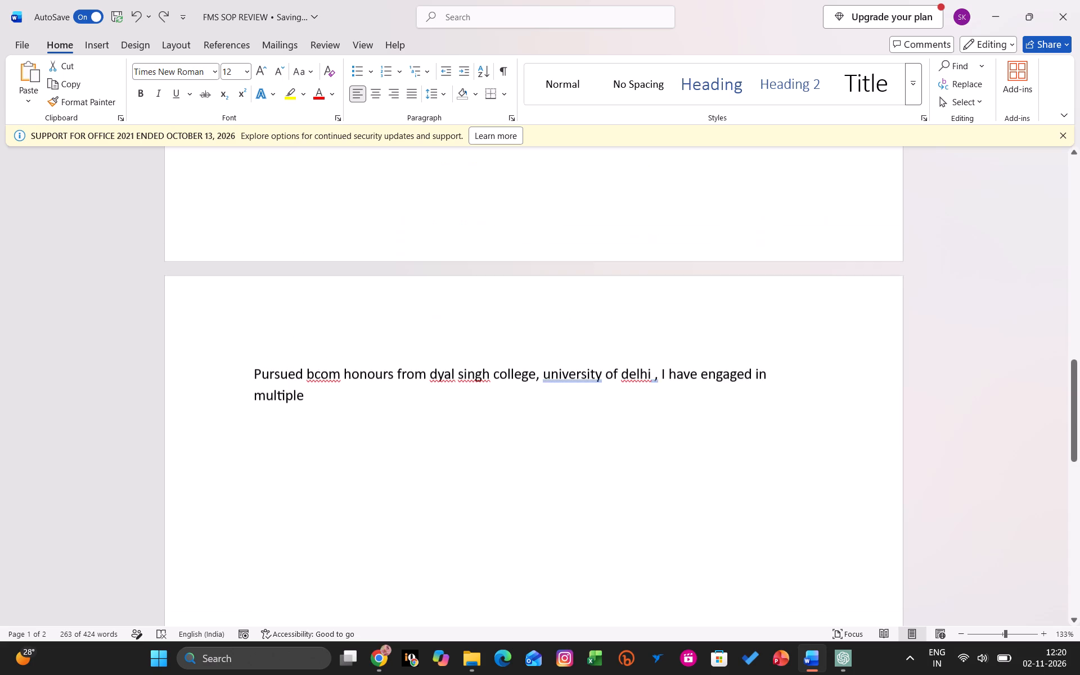
pyautogui.click(352, 445)
pyautogui.press('Return')
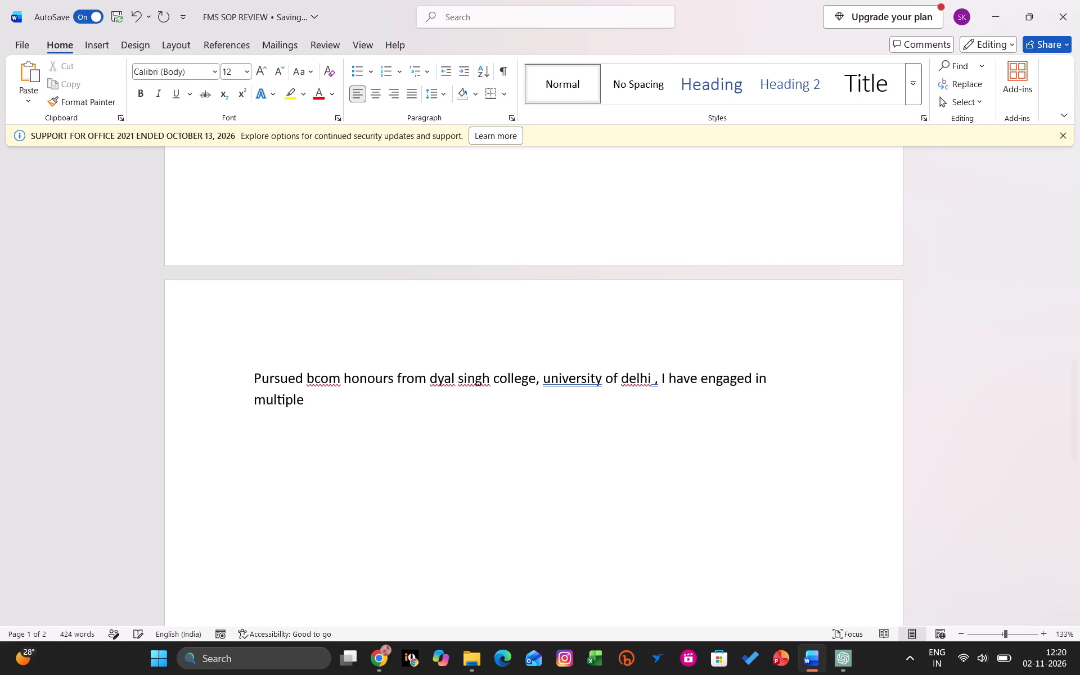
pyautogui.hotkey('ctrl', 'v')
# Delete "team coordination" from the first paragraph so the sentence reads "exposed me to how structured problem-solving".
pyautogui.scroll(5, 352, 445)
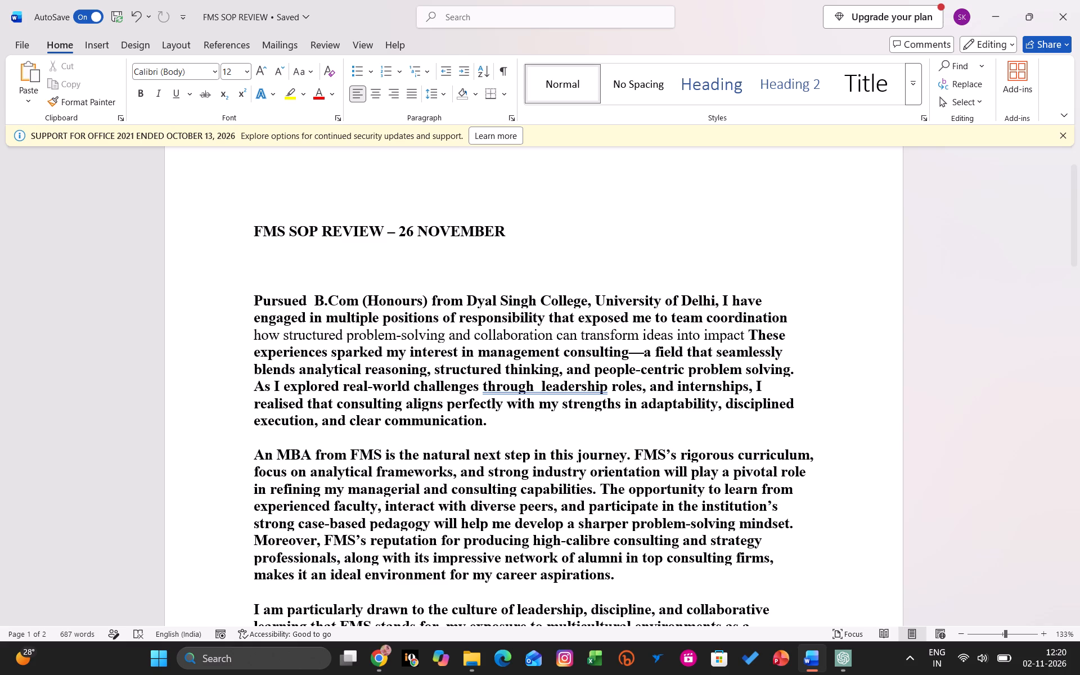
pyautogui.click(791, 319)
pyautogui.press('BackSpace')
pyautogui.press('BackSpace')
pyautogui.press('BackSpace')
pyautogui.press('BackSpace')
pyautogui.press('BackSpace')
pyautogui.press('BackSpace')
pyautogui.press('BackSpace')
pyautogui.press('BackSpace')
pyautogui.press('BackSpace')
pyautogui.press('BackSpace')
pyautogui.press('BackSpace')
pyautogui.press('BackSpace')
pyautogui.press('BackSpace')
pyautogui.press('BackSpace')
pyautogui.press('BackSpace')
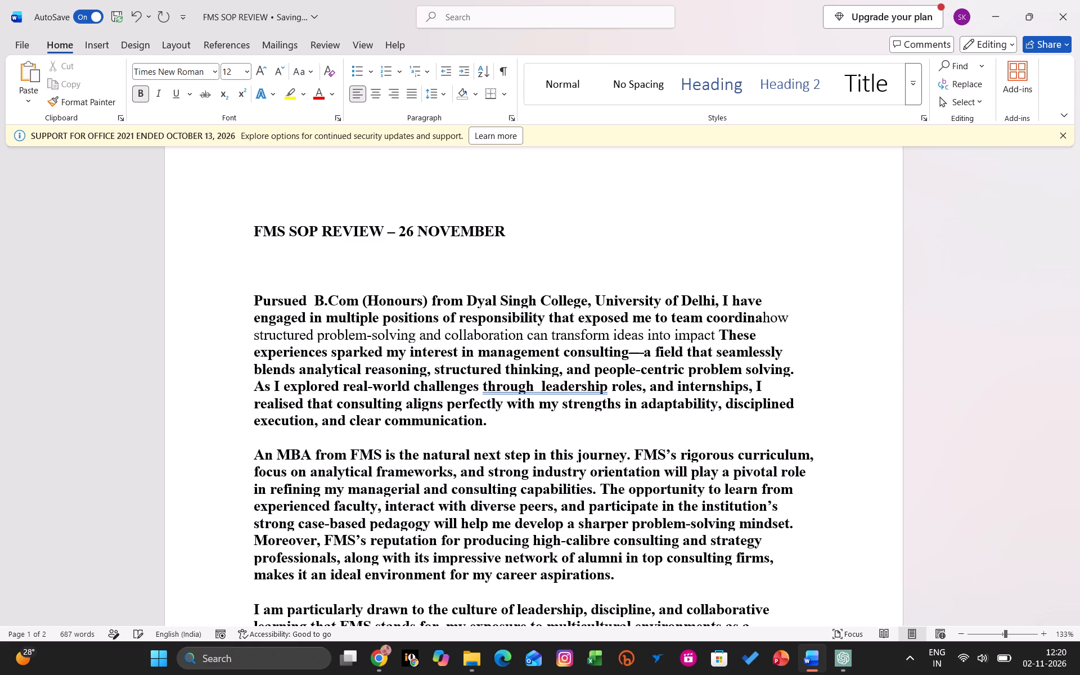
pyautogui.press('BackSpace')
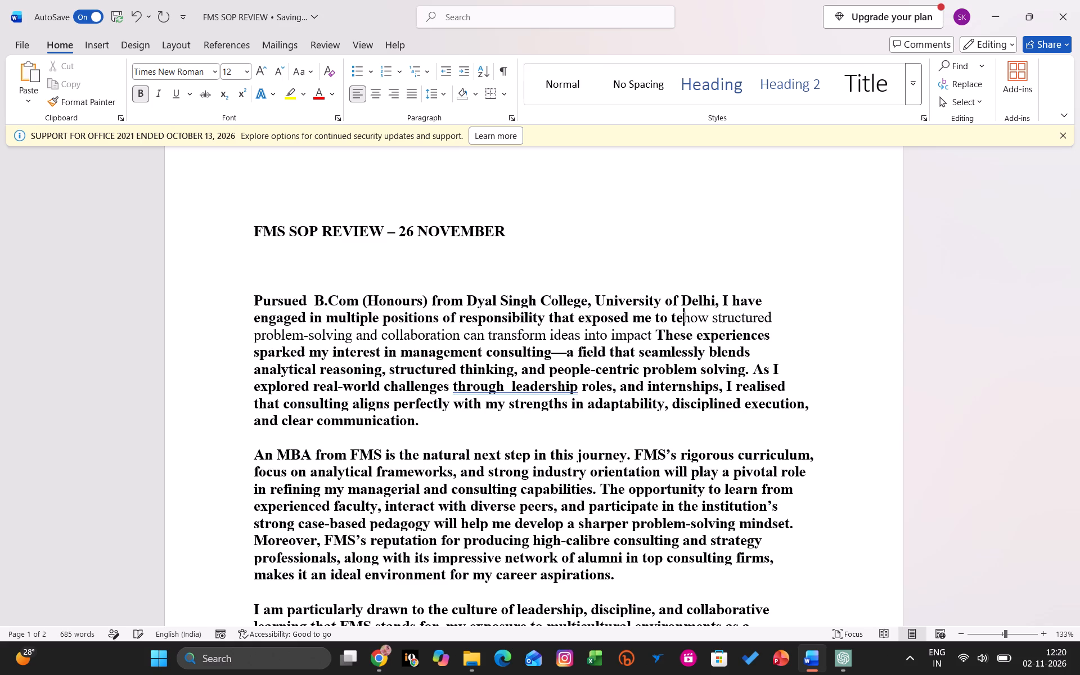
pyautogui.press('BackSpace')
pyautogui.press('BackSpace')
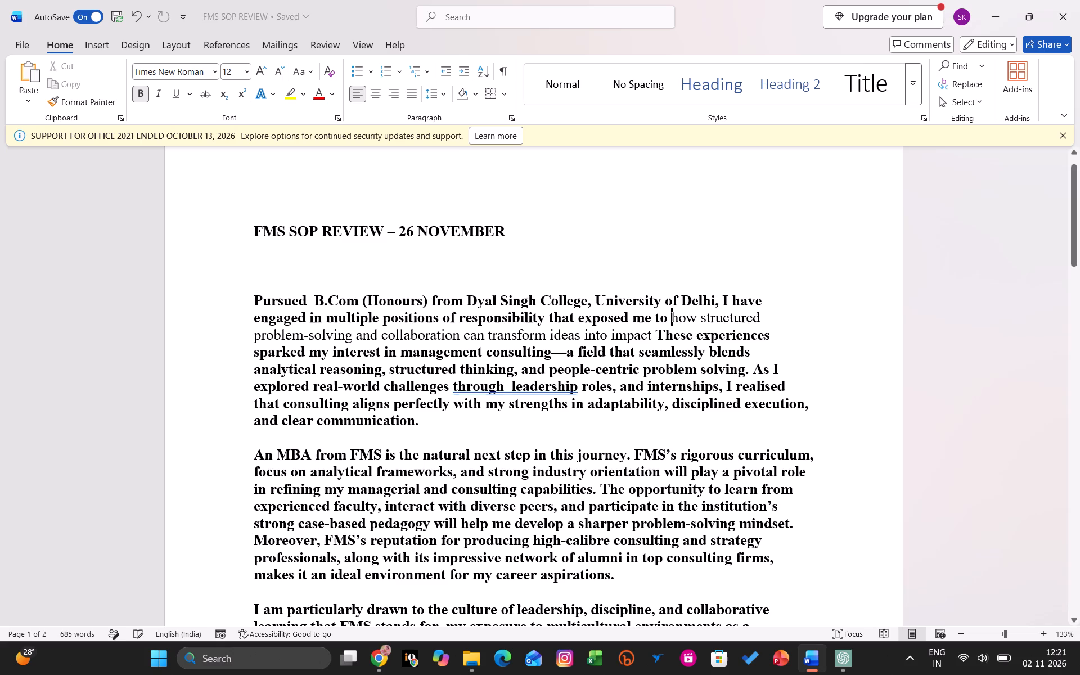
# Copy point 6's sentence from "Consulting excites me" through "across industries" into the first paragraph after "transform ideas into impact".
pyautogui.scroll(-3, 714, 340)
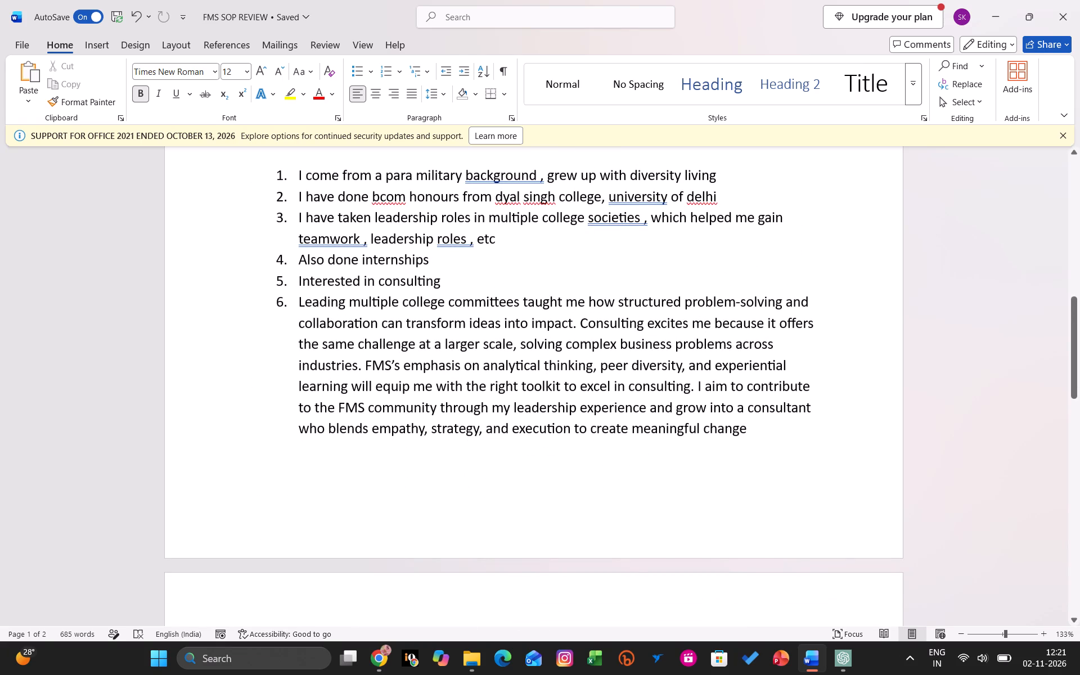
pyautogui.moveTo(577, 319); pyautogui.dragTo(358, 371)
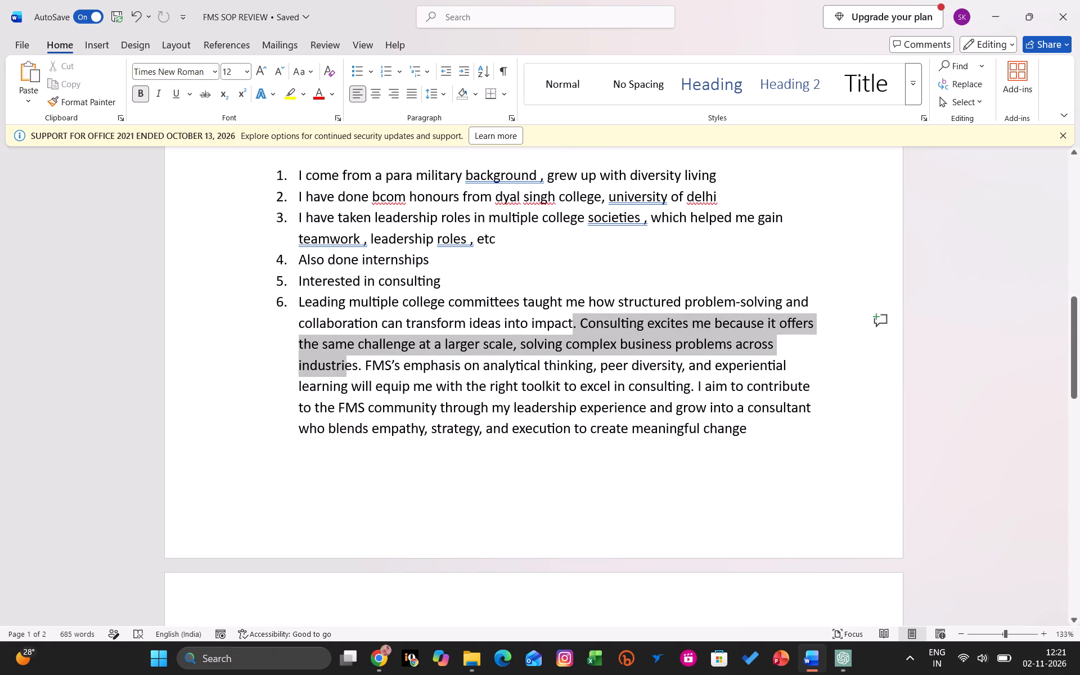
pyautogui.moveTo(358, 371); pyautogui.dragTo(359, 371)
pyautogui.moveTo(359, 371); pyautogui.dragTo(356, 572)
pyautogui.hotkey('ctrl', 'c')
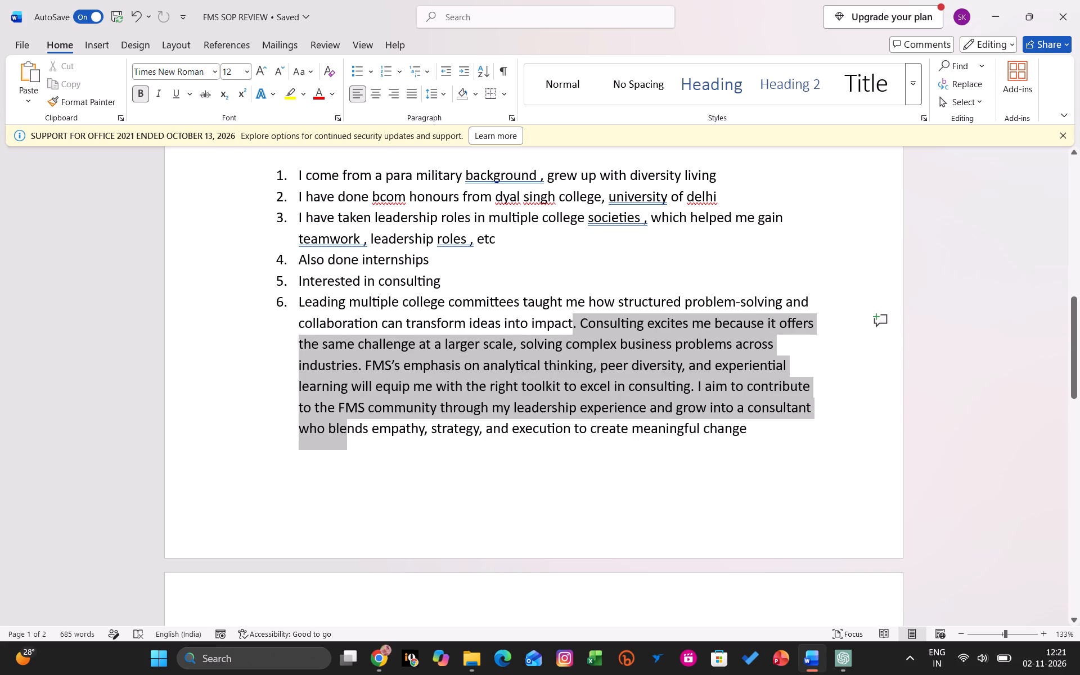
pyautogui.moveTo(356, 572); pyautogui.dragTo(416, 523)
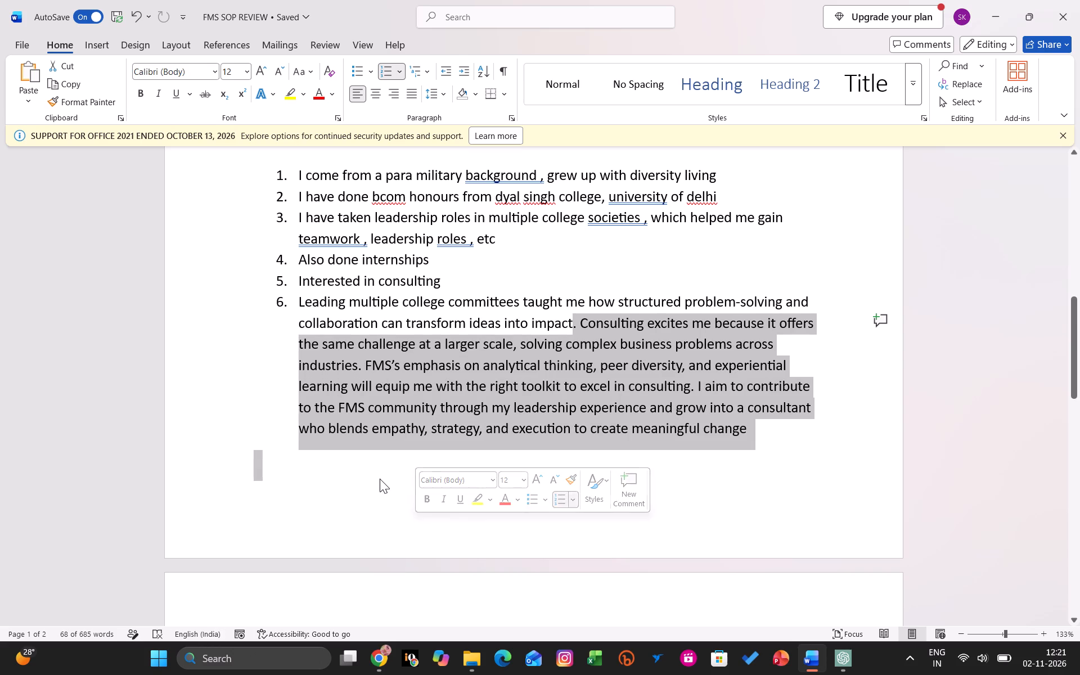
pyautogui.click(380, 479)
pyautogui.moveTo(580, 325); pyautogui.dragTo(547, 334)
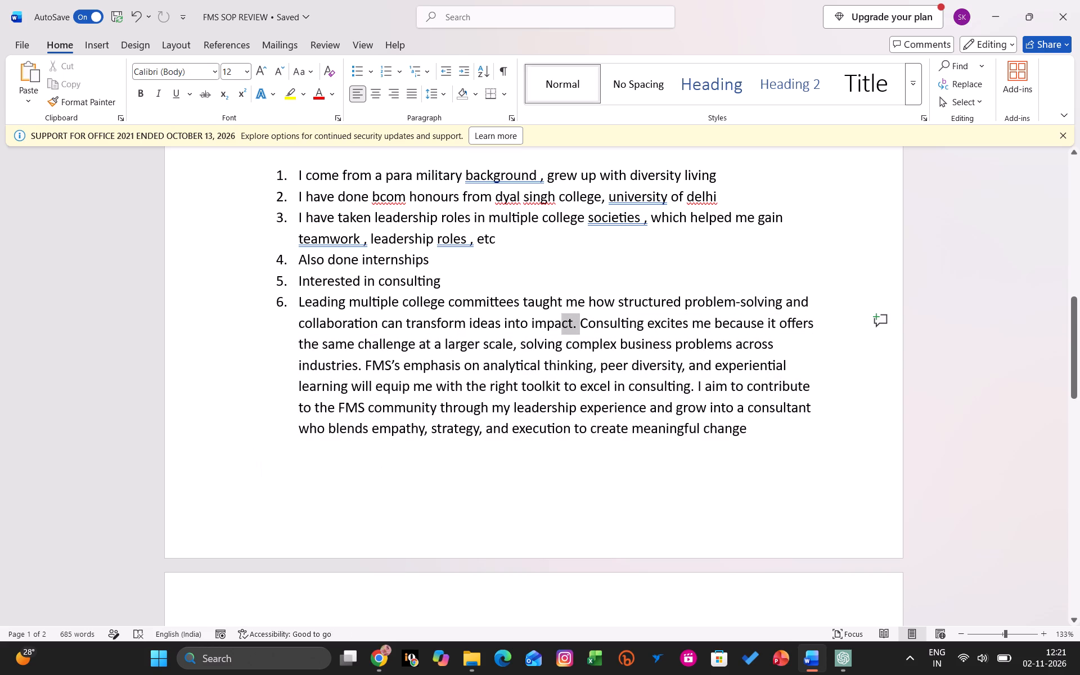
pyautogui.moveTo(547, 334); pyautogui.dragTo(359, 363)
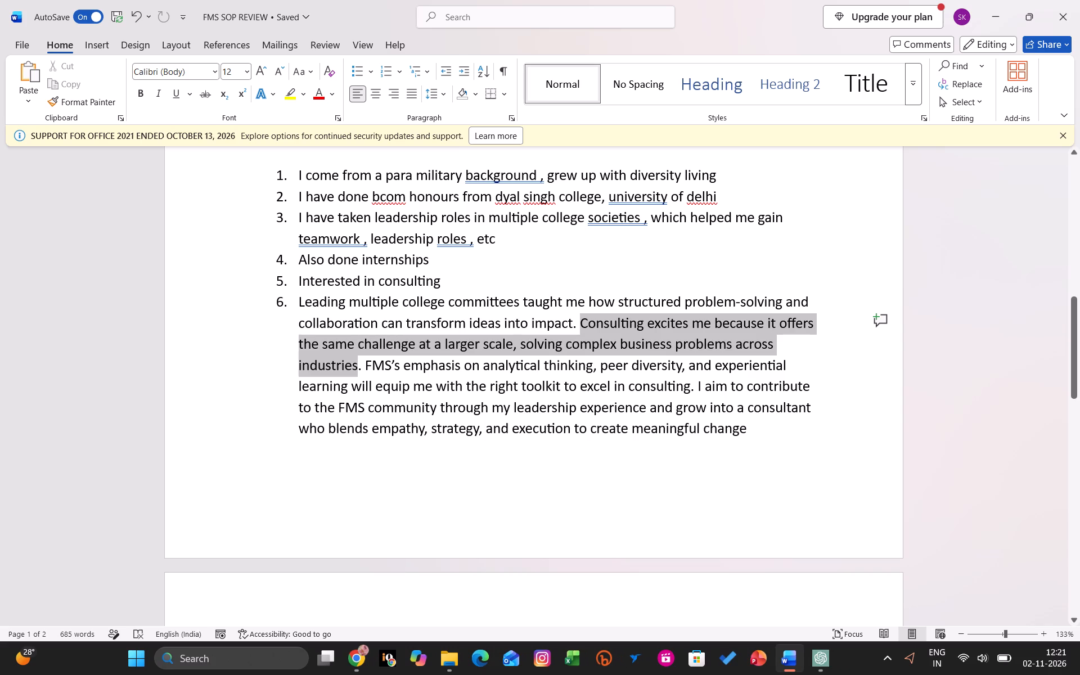
pyautogui.moveTo(359, 363); pyautogui.dragTo(359, 368)
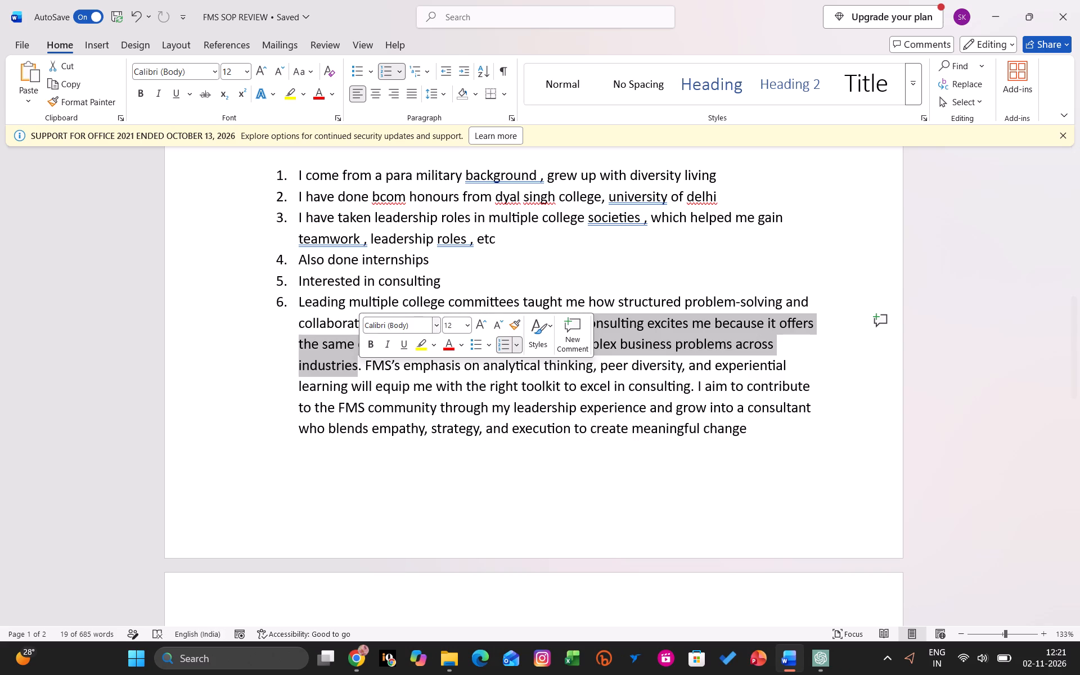
pyautogui.hotkey('ctrl', 'c')
pyautogui.scroll(4, 568, 428)
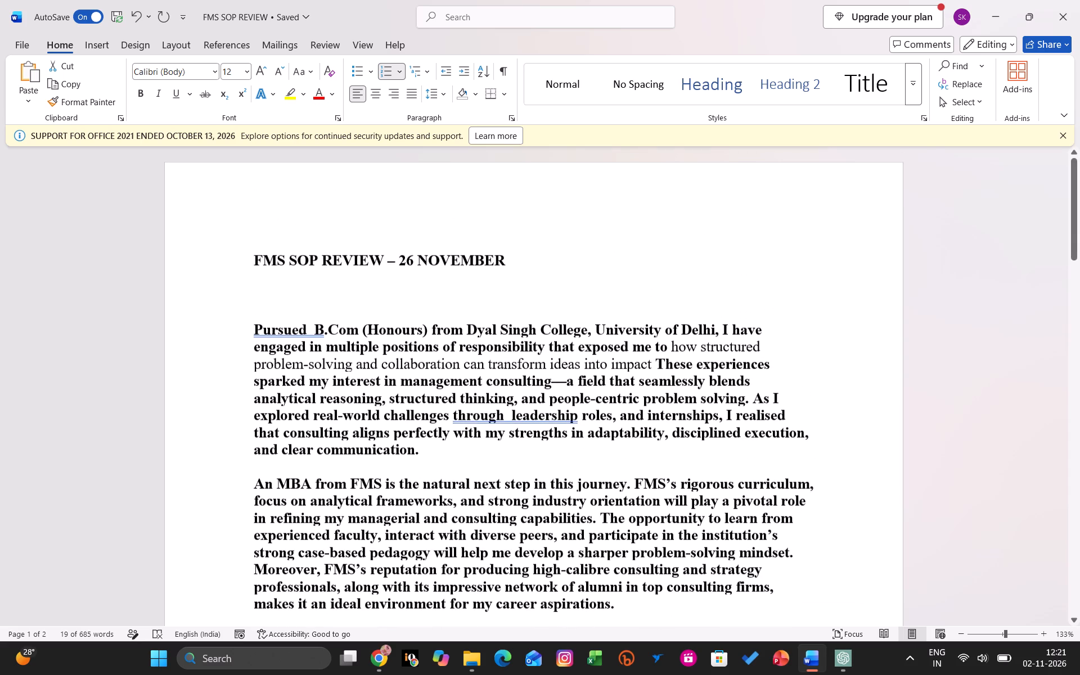
pyautogui.click(655, 364)
pyautogui.hotkey('ctrl', 'v')
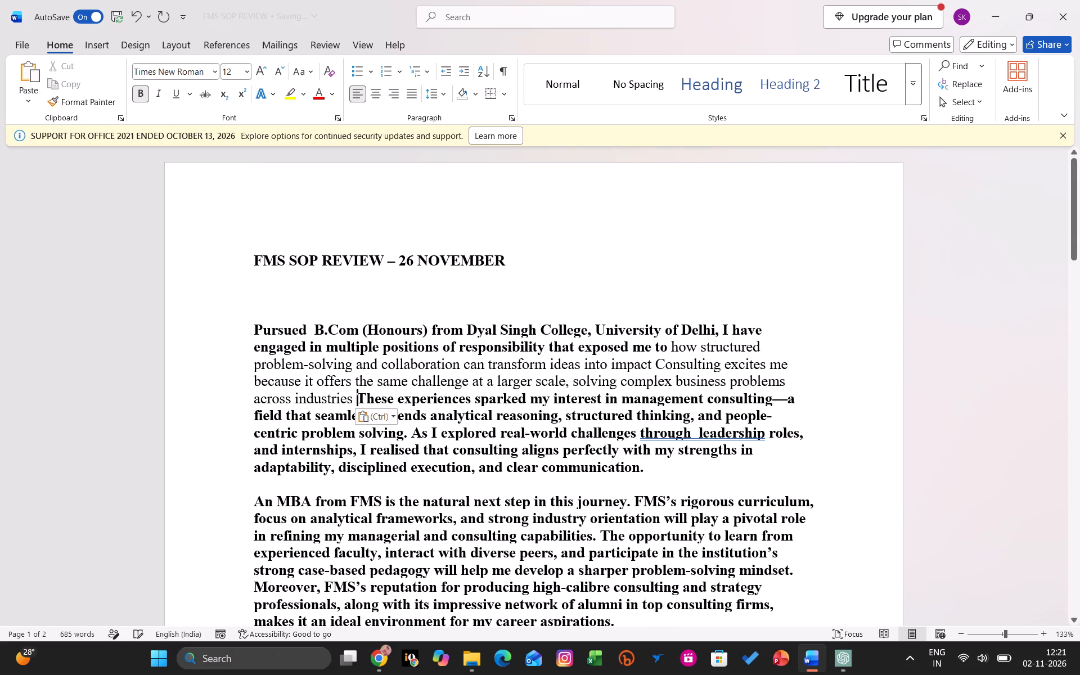
# Add full stops after "industries" and "impact" in the first paragraph to separate the inserted sentences.
pyautogui.press('.')
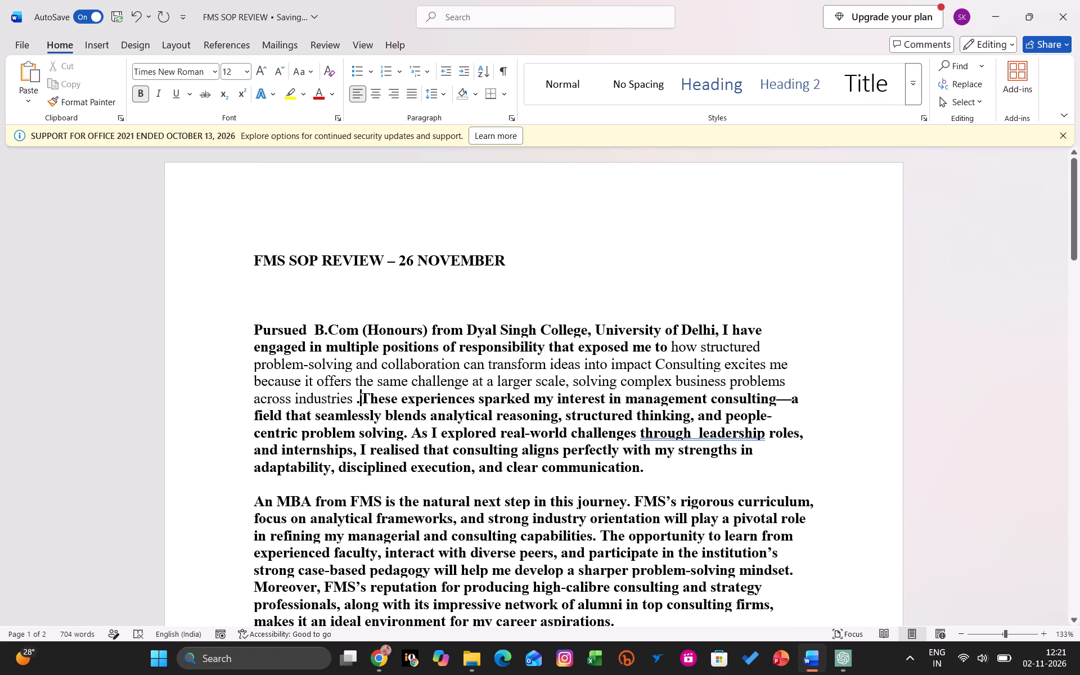
pyautogui.click(652, 363)
pyautogui.write('.')
pyautogui.press('space')
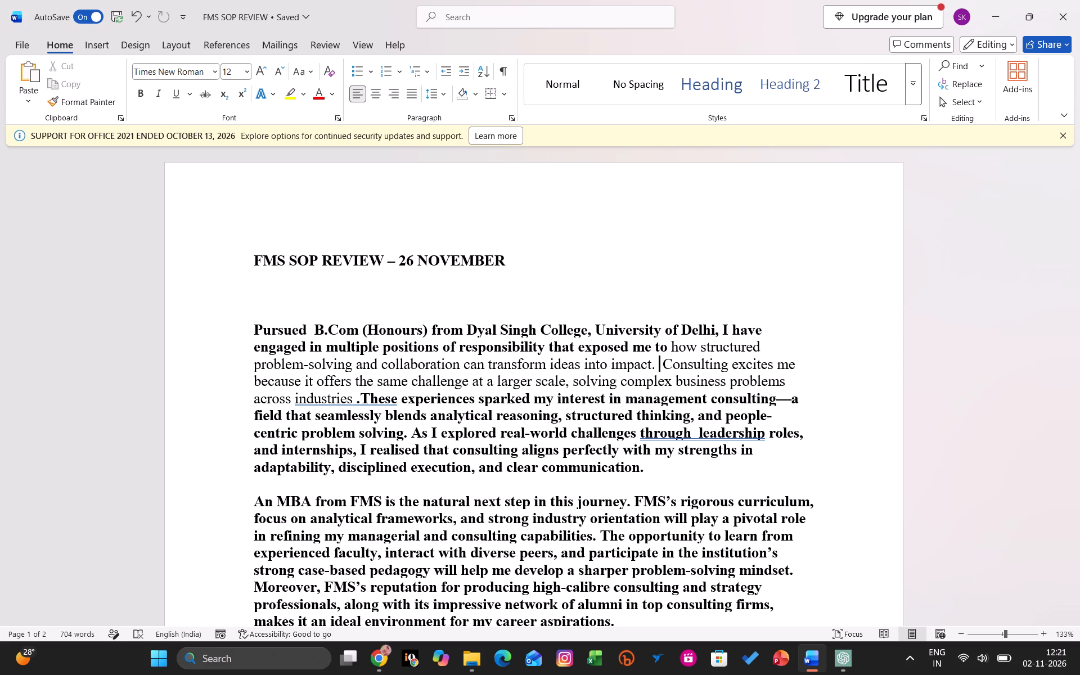
# Reread the revised first paragraph and the two FMS paragraphs that follow it.
pyautogui.scroll(-1, 741, 405)
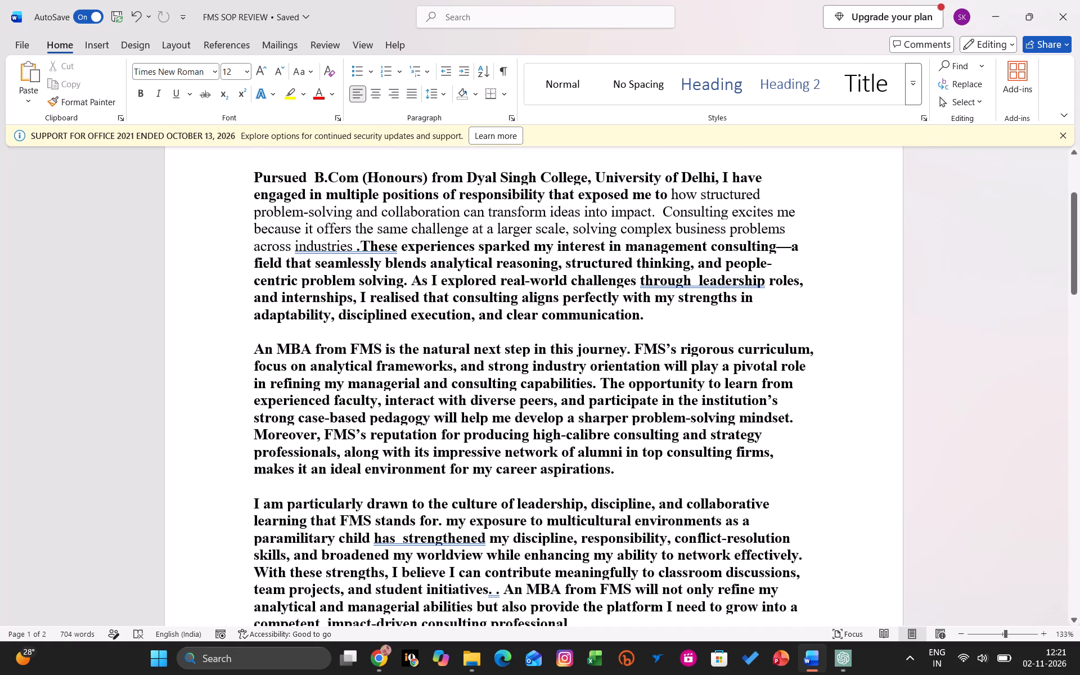
pyautogui.scroll(-1, 741, 405)
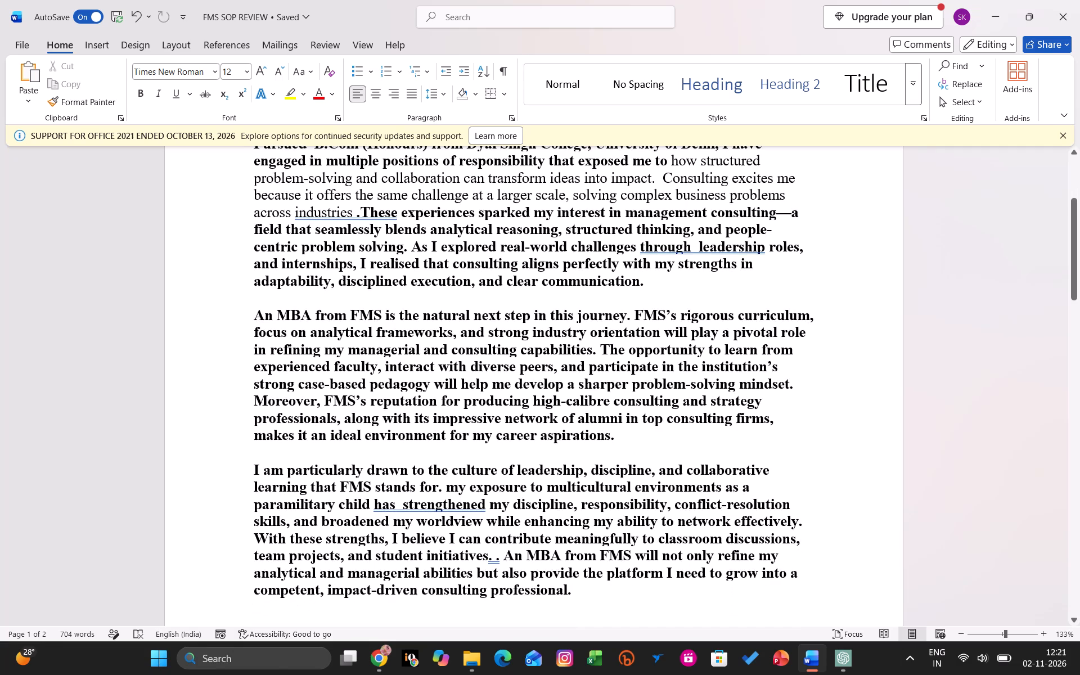
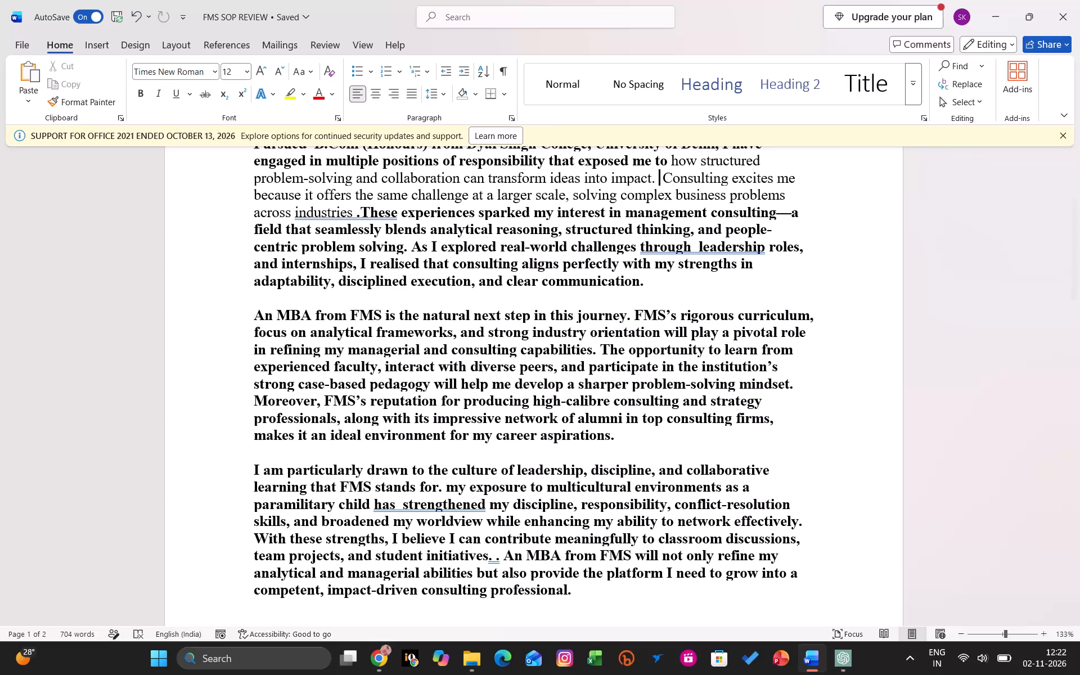
# Delete the sentence from "These experiences sparked" through "people-centric problem solving" and the duplicate full stop in the first paragraph.
pyautogui.moveTo(359, 206); pyautogui.dragTo(359, 208)
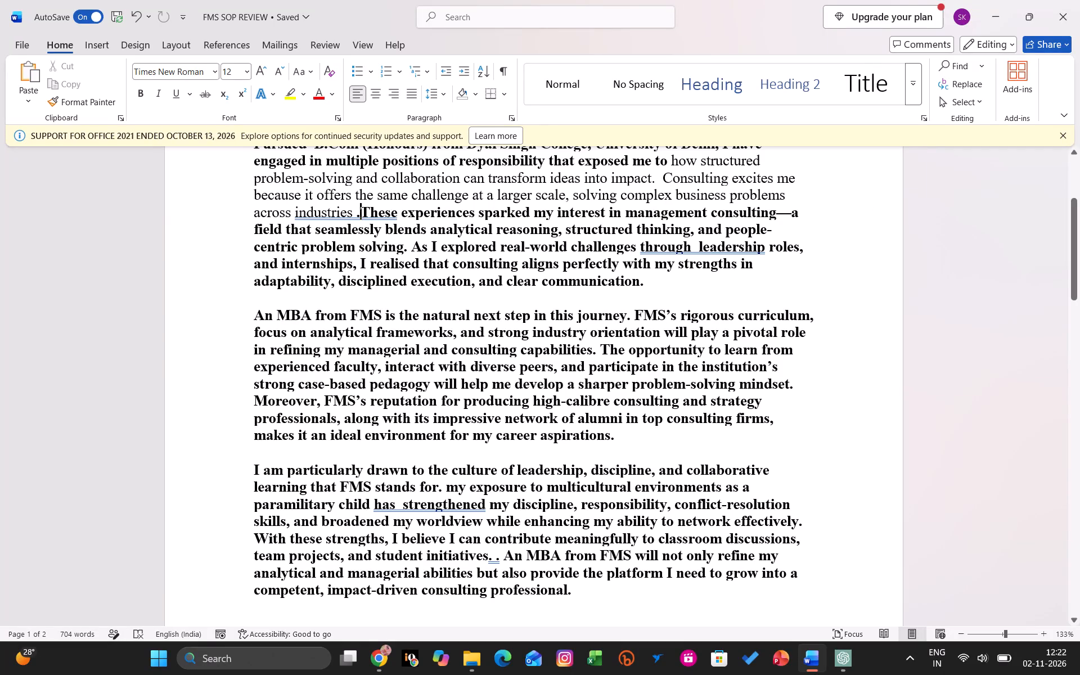
pyautogui.moveTo(359, 208); pyautogui.dragTo(403, 250)
pyautogui.press('BackSpace')
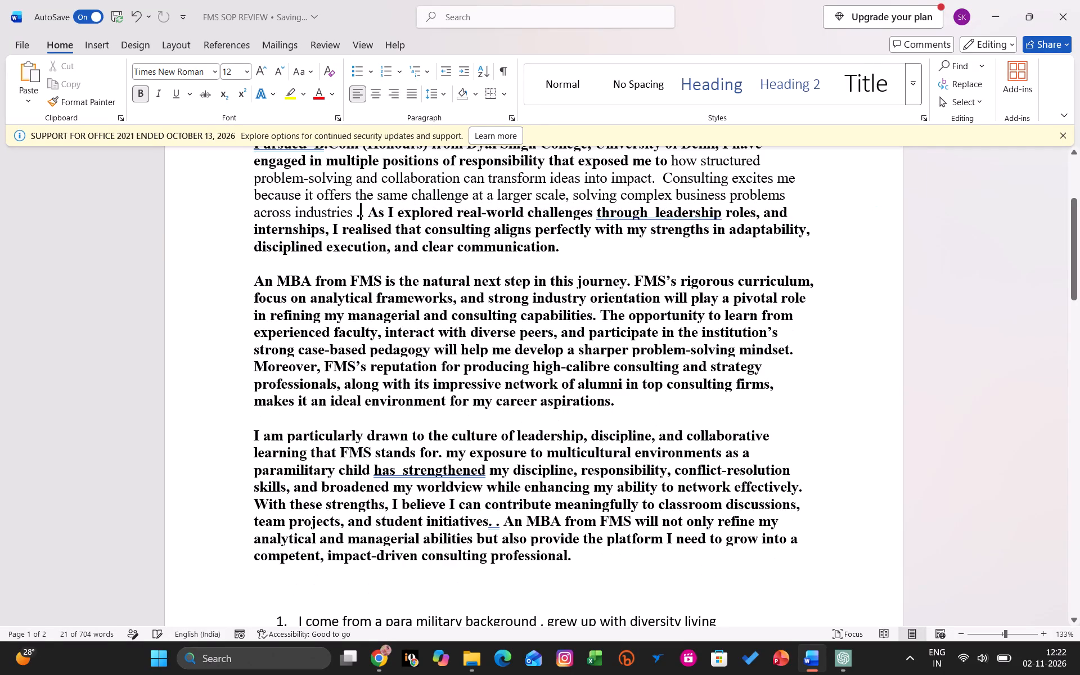
pyautogui.press('BackSpace')
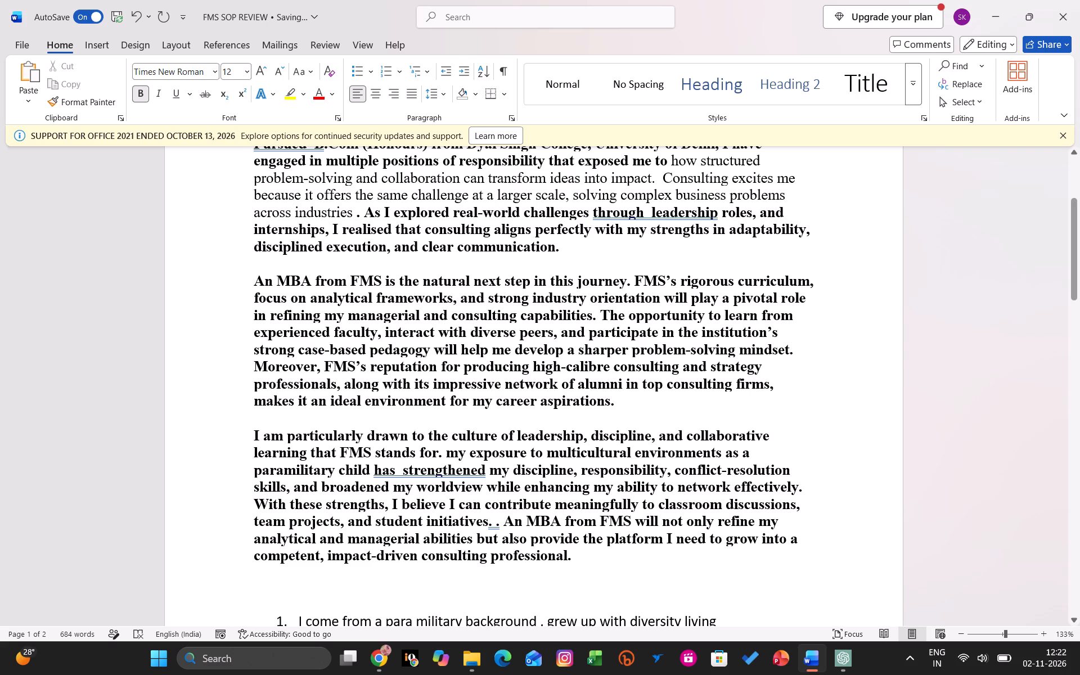
# Review the rest of the first paragraph, the two FMS paragraphs and the six numbered profile points below them.
pyautogui.click(591, 236)
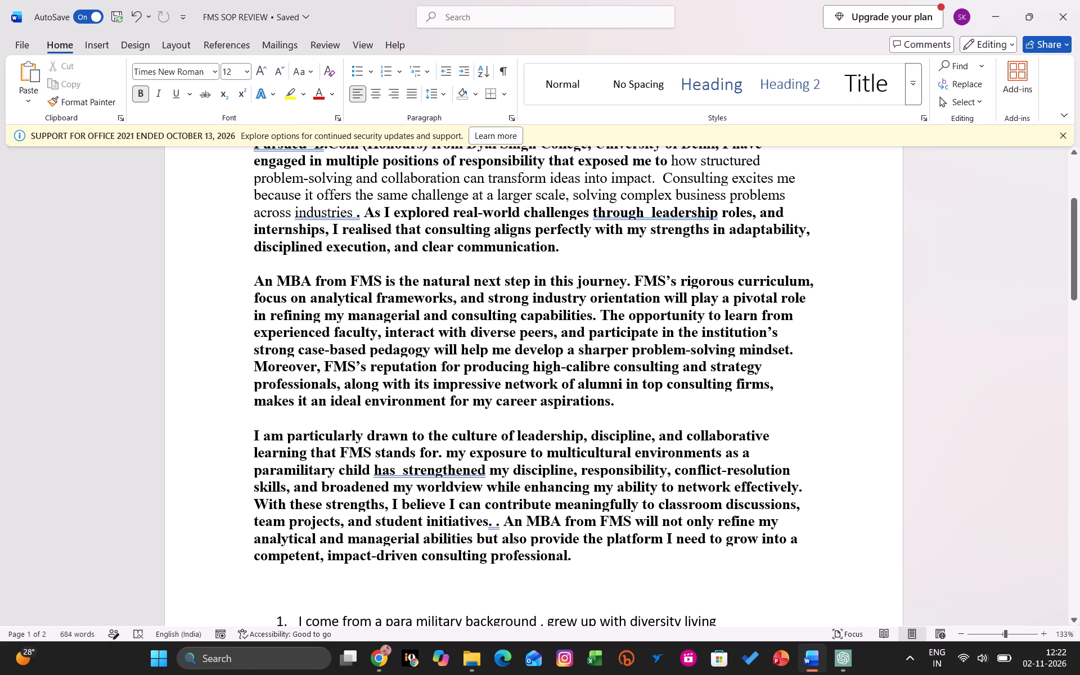
pyautogui.click(591, 238)
pyautogui.scroll(-1, 596, 268)
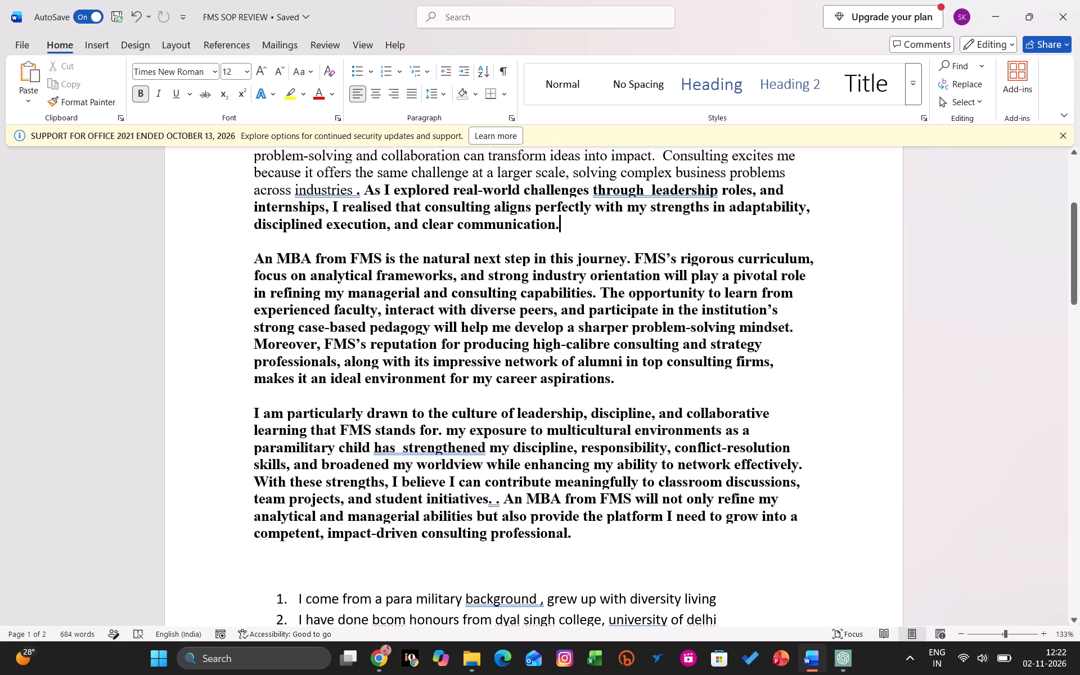
pyautogui.scroll(-4, 596, 268)
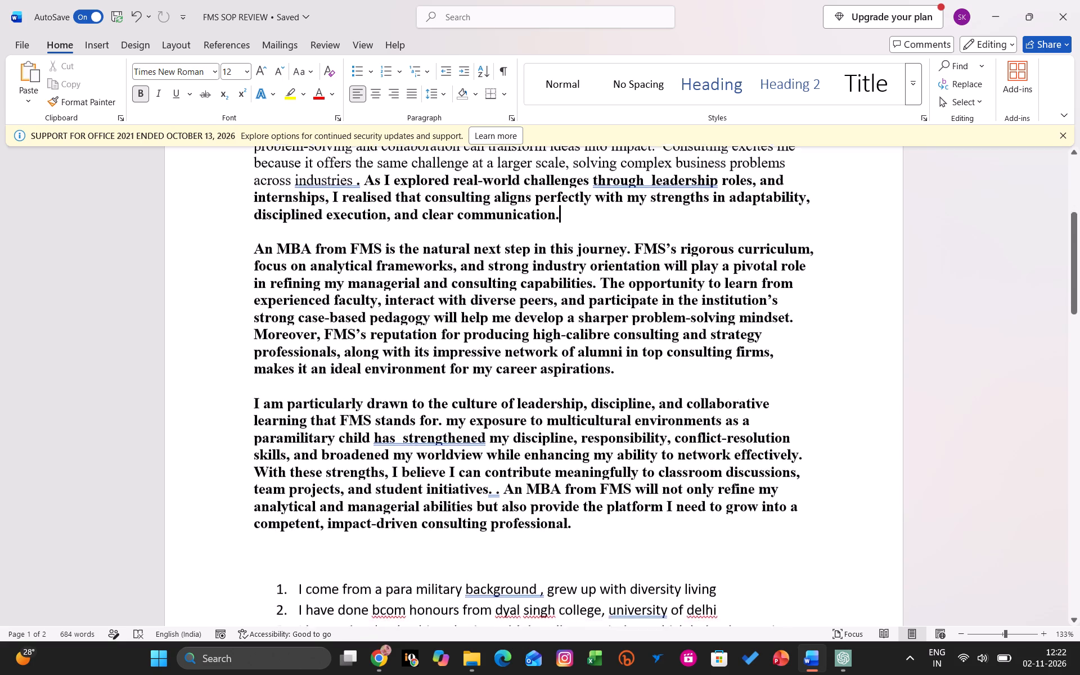
pyautogui.scroll(-1, 596, 268)
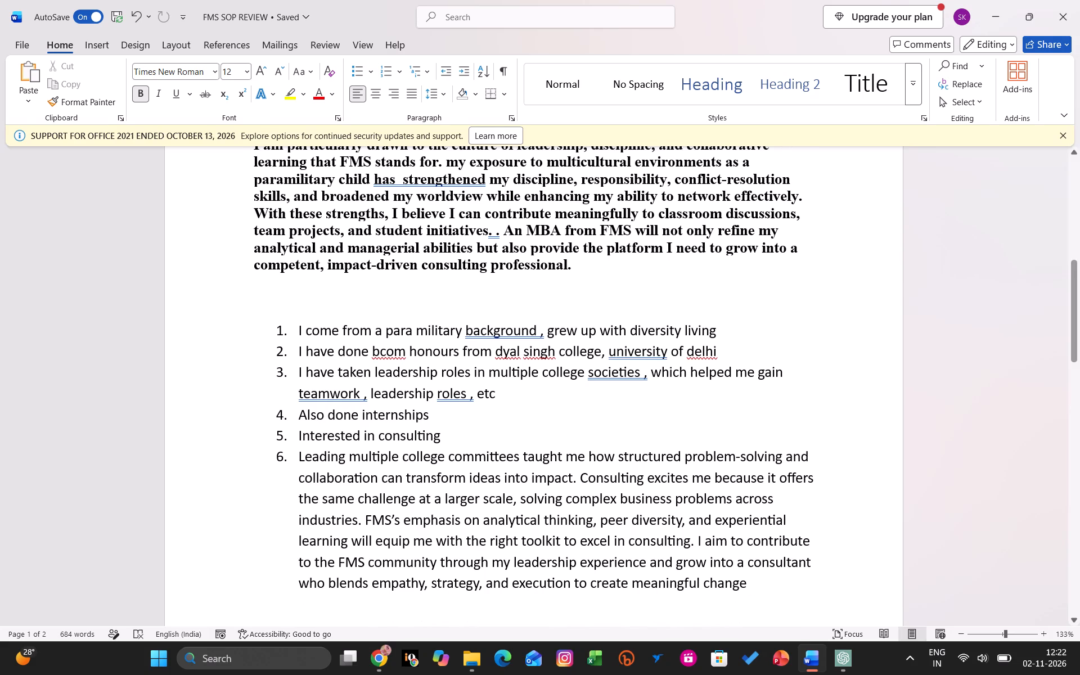
pyautogui.scroll(-1, 598, 299)
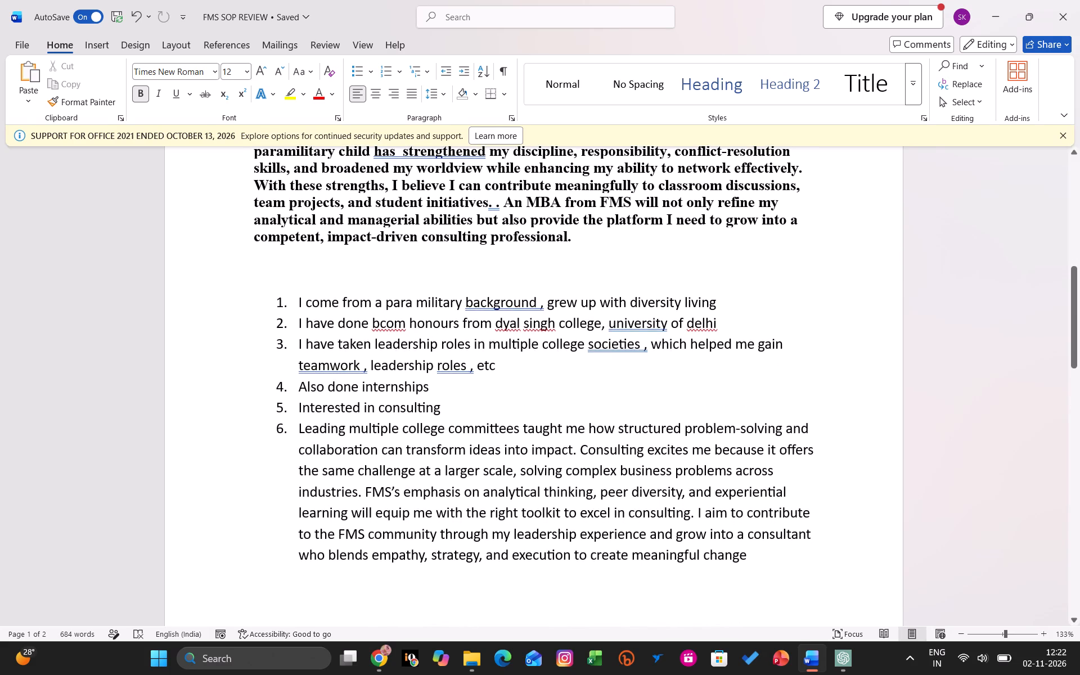
pyautogui.scroll(2, 598, 299)
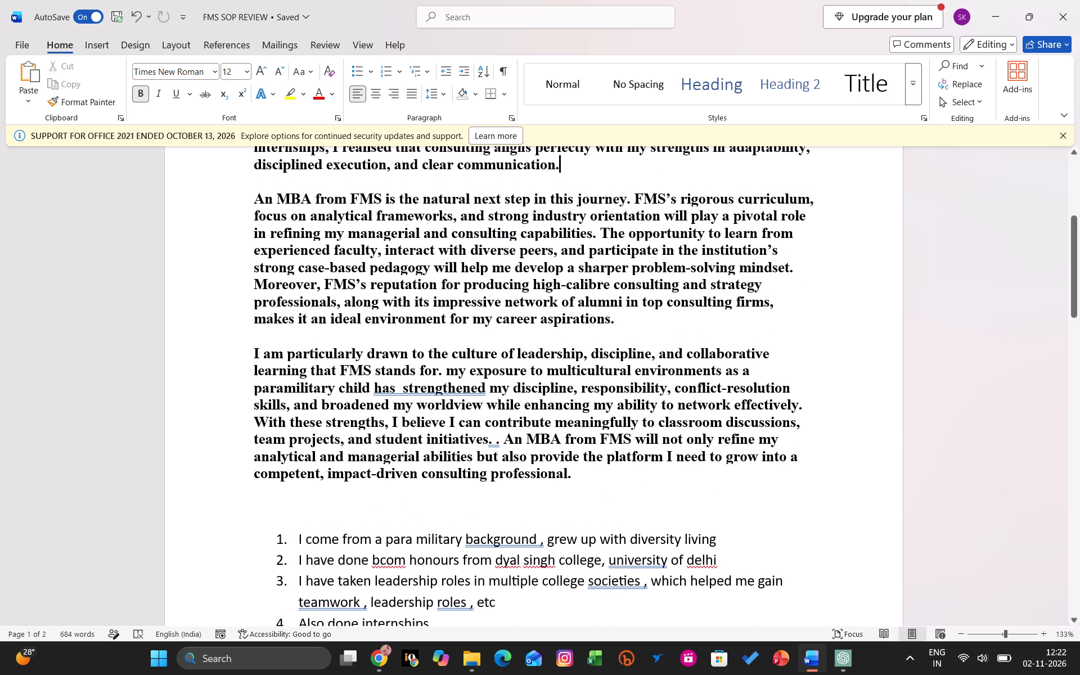
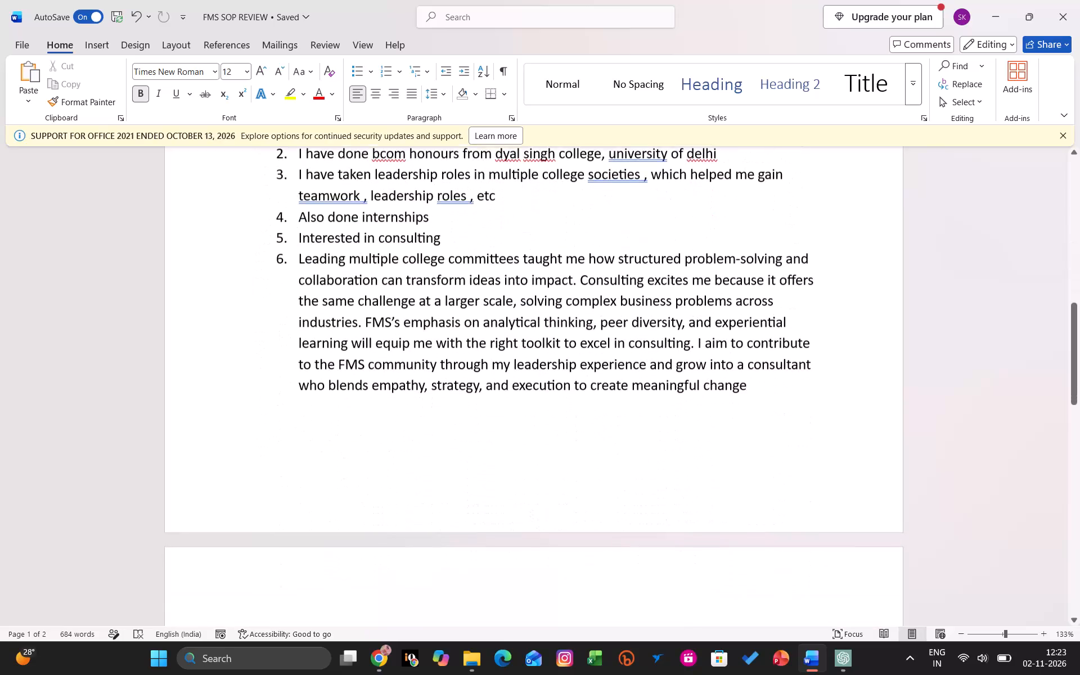
# In the page-two copy, delete "how structured problem-solving and collaboration can transform ideas into impact" and end the sentence after "team coordination" with a full stop.
pyautogui.scroll(-1, 649, 325)
pyautogui.scroll(1, 649, 325)
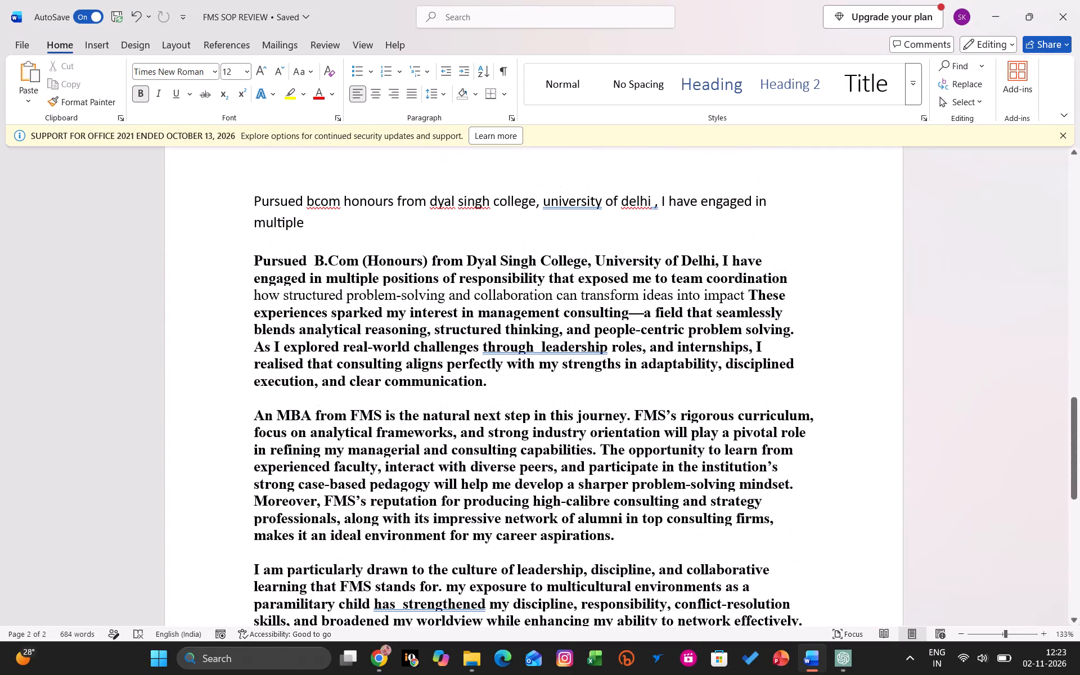
pyautogui.click(746, 297)
pyautogui.press('BackSpace')
pyautogui.press('BackSpace')
pyautogui.press('BackSpace')
pyautogui.press('BackSpace')
pyautogui.press('BackSpace')
pyautogui.press('BackSpace')
pyautogui.press('BackSpace')
pyautogui.press('BackSpace')
pyautogui.press('BackSpace')
pyautogui.press('BackSpace')
pyautogui.press('BackSpace')
pyautogui.press('BackSpace')
pyautogui.press('BackSpace')
pyautogui.press('BackSpace')
pyautogui.press('BackSpace')
pyautogui.press('BackSpace')
pyautogui.press('BackSpace')
pyautogui.press('BackSpace')
pyautogui.press('BackSpace')
pyautogui.press('BackSpace')
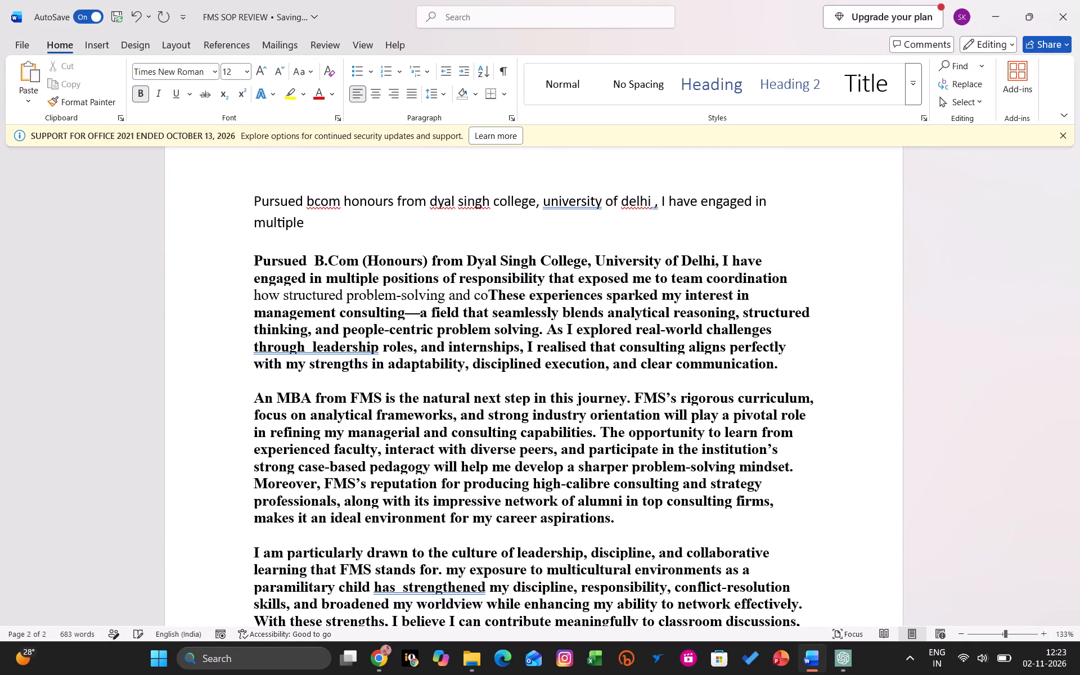
pyautogui.press('BackSpace')
pyautogui.press('BackSpace')
pyautogui.press('BackSpace')
pyautogui.press('BackSpace')
pyautogui.press('BackSpace')
pyautogui.press('BackSpace')
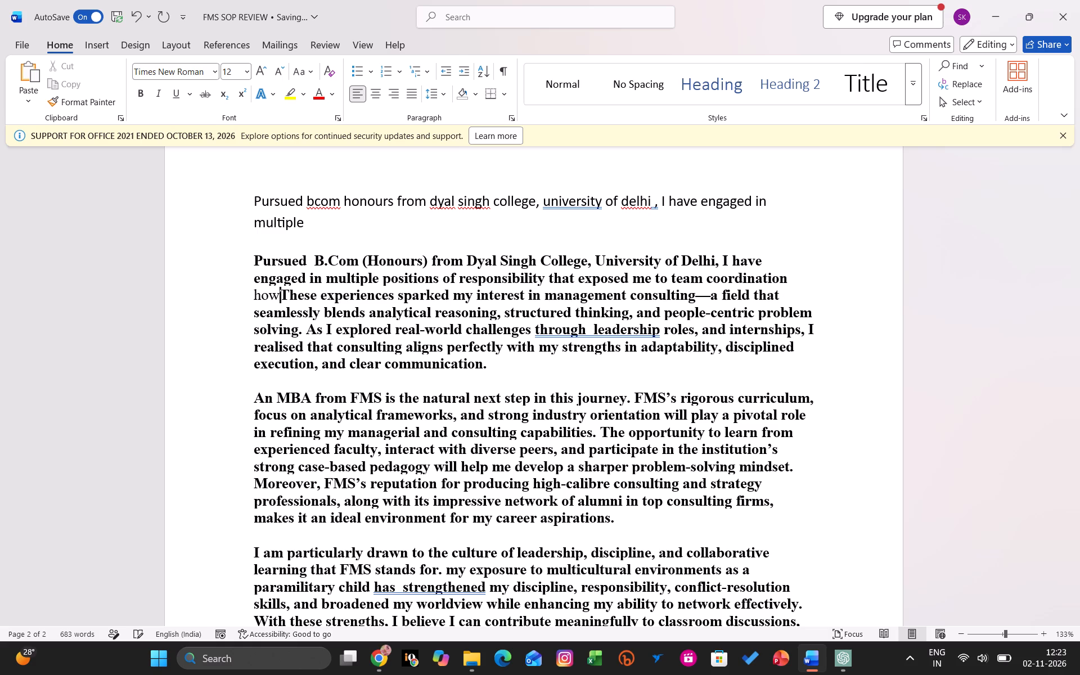
pyautogui.press('BackSpace')
pyautogui.press('BackSpace')
pyautogui.press('BackSpace')
pyautogui.press('BackSpace')
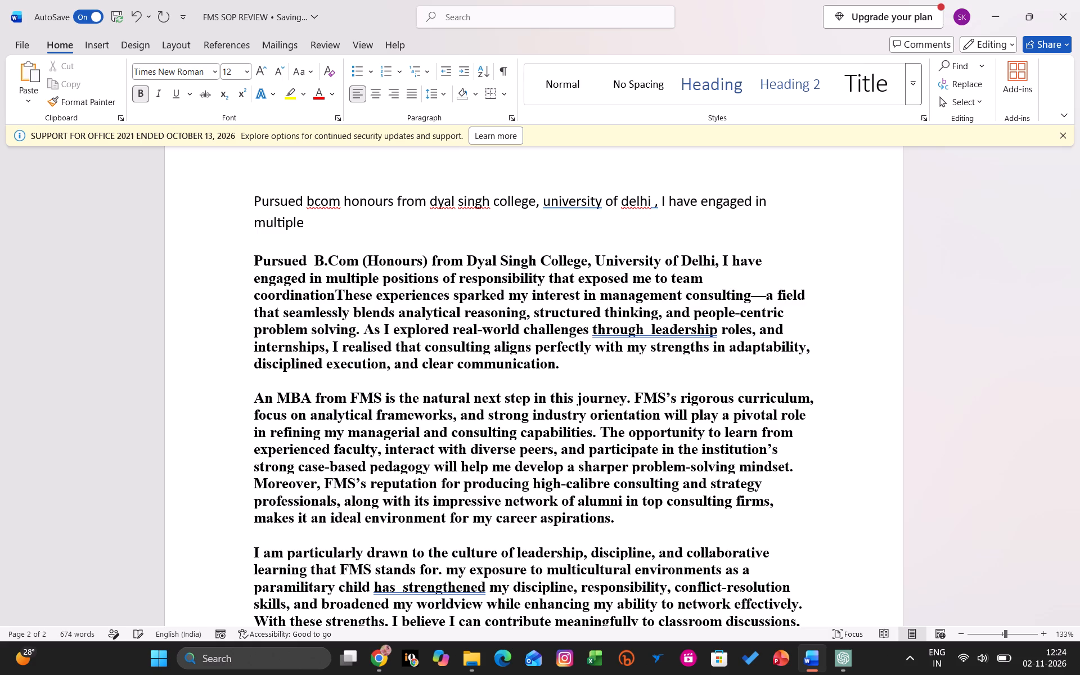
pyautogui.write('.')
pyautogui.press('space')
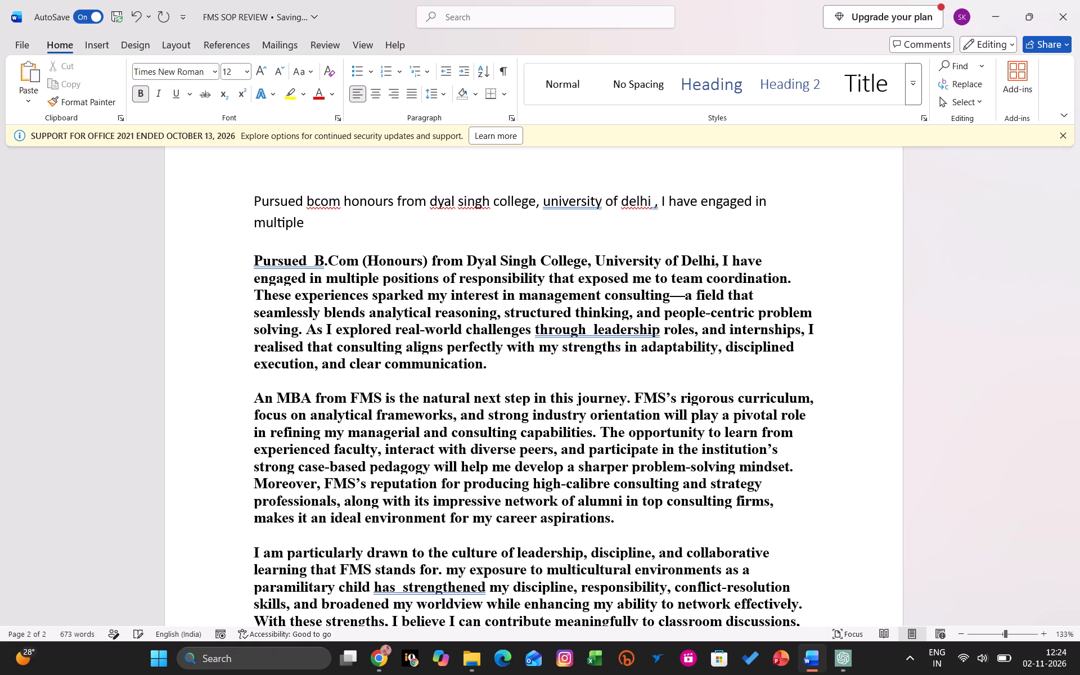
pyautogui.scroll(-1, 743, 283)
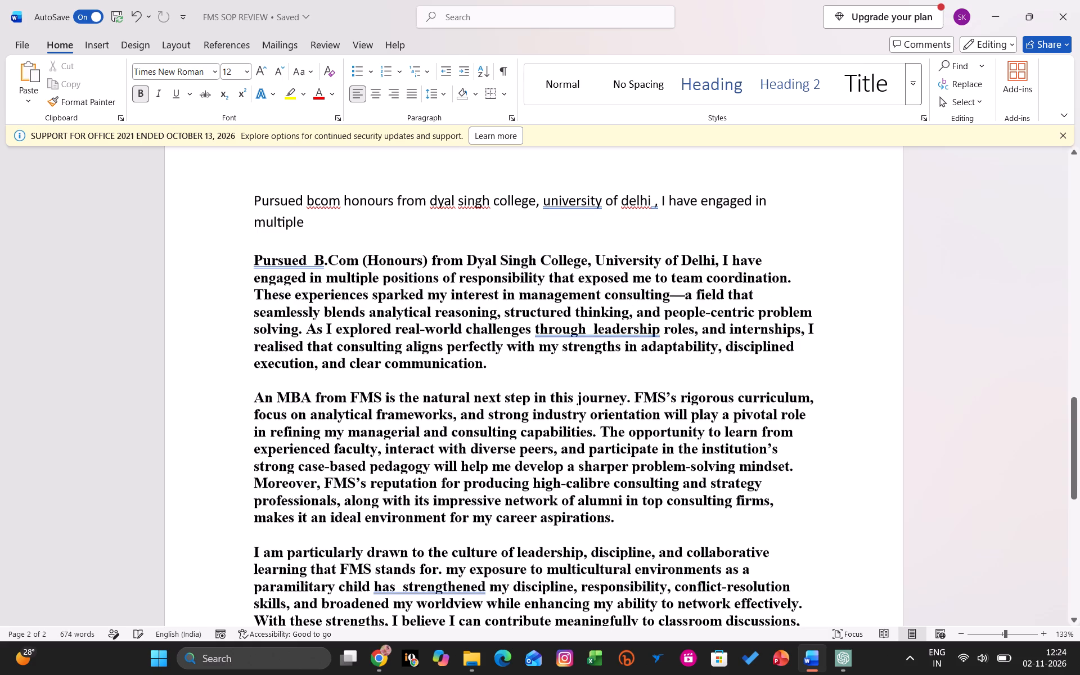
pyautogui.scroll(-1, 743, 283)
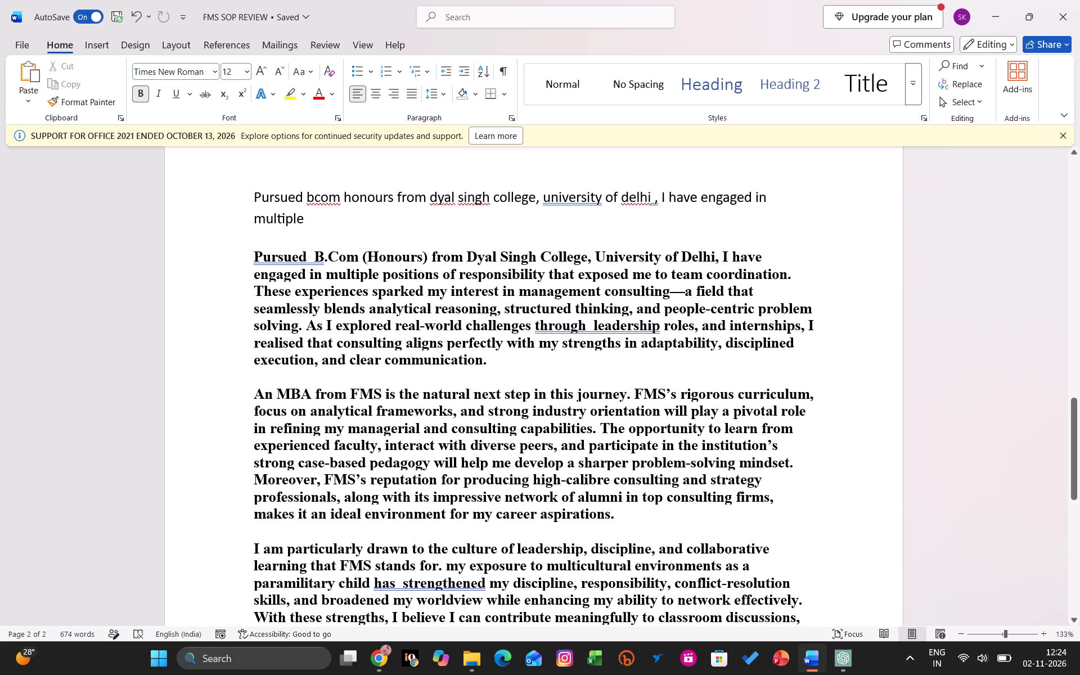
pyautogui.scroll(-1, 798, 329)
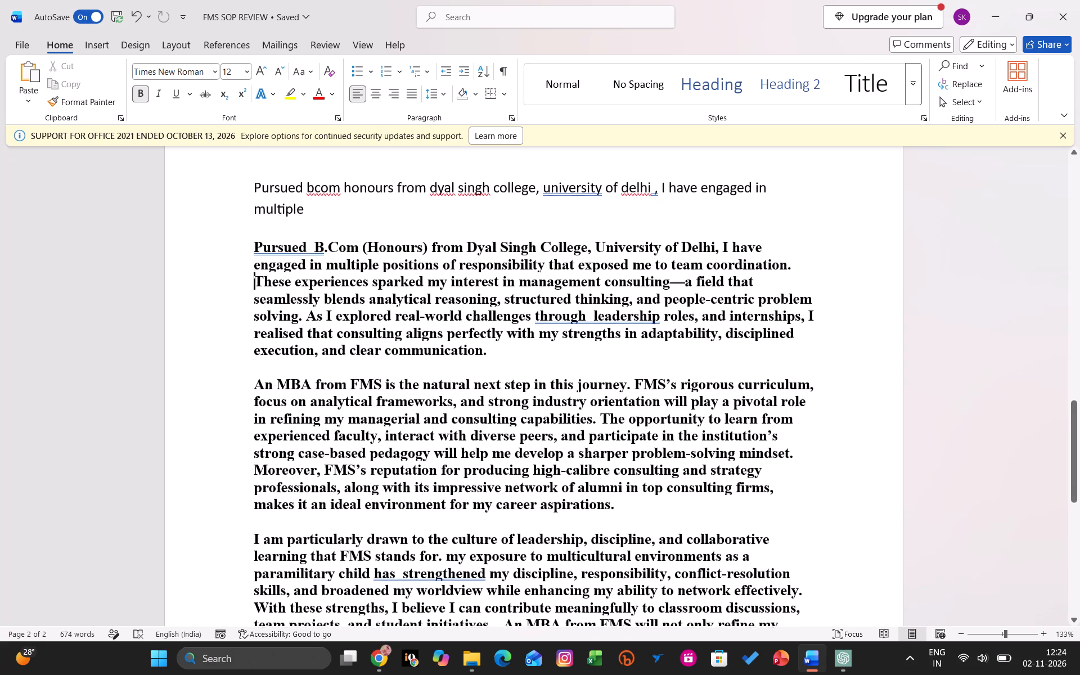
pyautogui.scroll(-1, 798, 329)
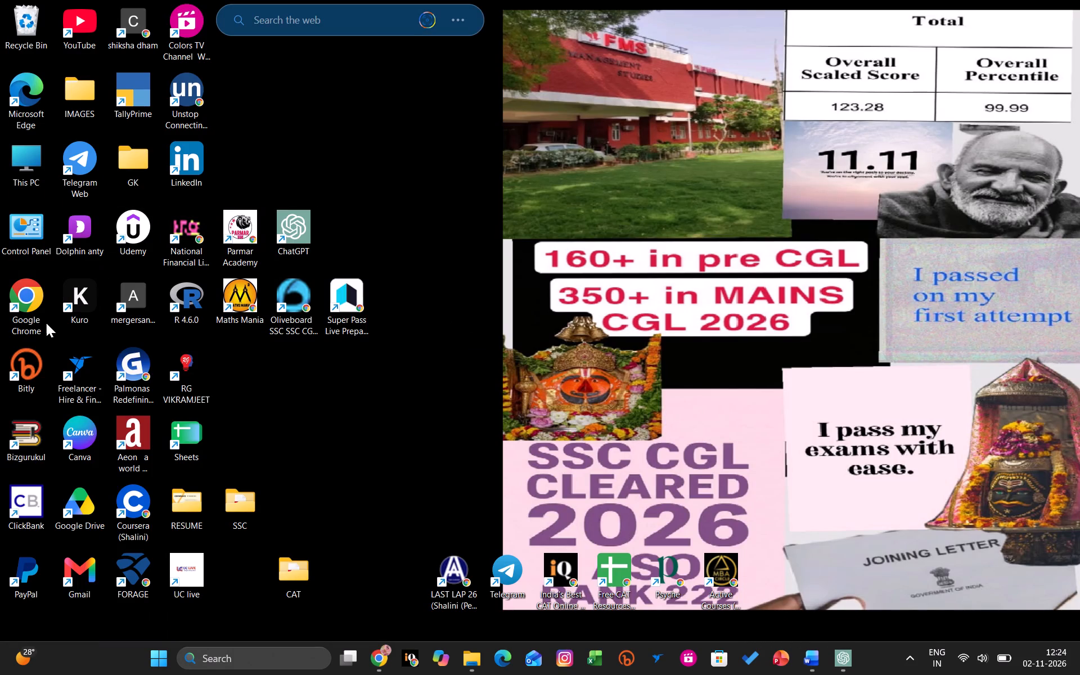
# Switch to Google Chrome, search for "fms delhi" and open the official Faculty of Management Studies website.
pyautogui.doubleClick(39, 304)
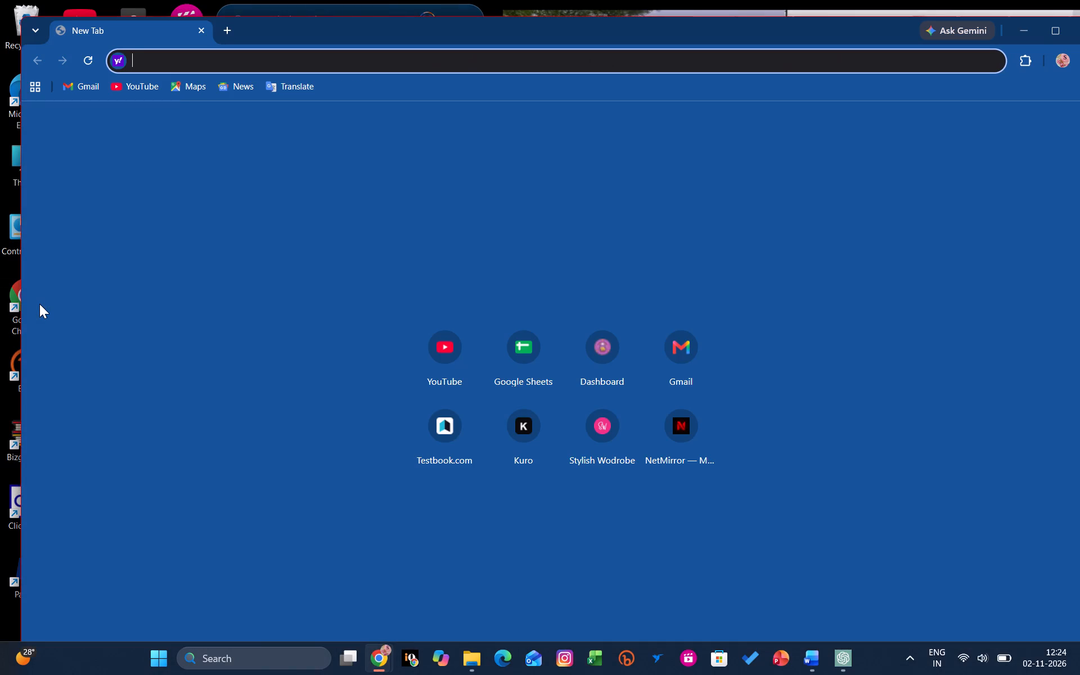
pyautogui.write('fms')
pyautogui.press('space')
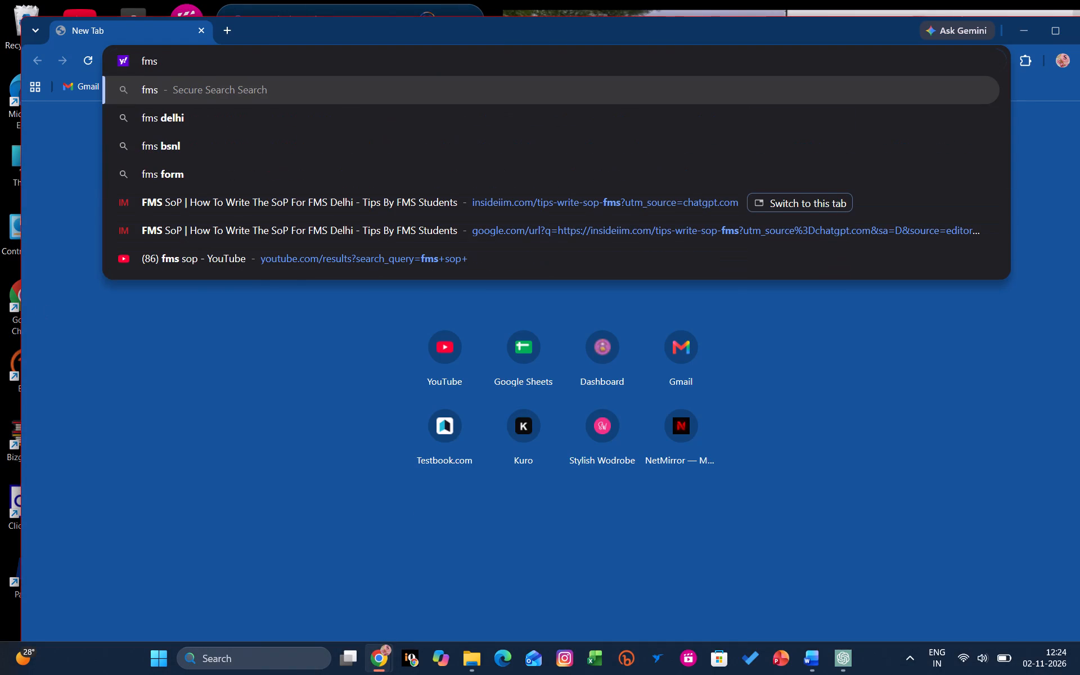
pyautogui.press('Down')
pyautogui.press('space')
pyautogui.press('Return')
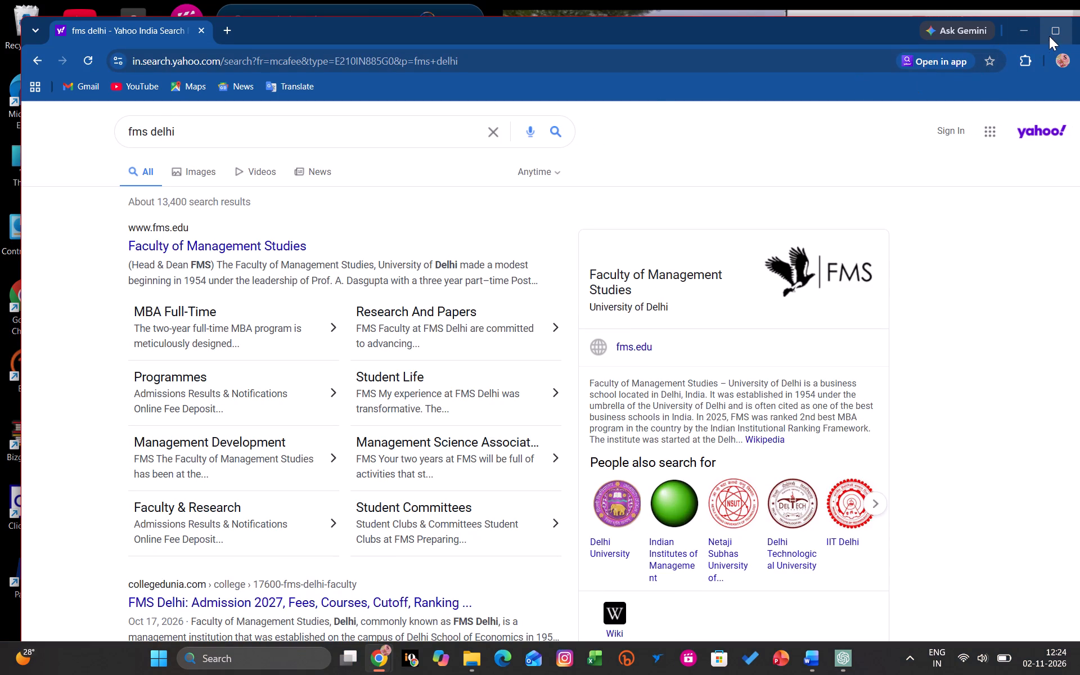
pyautogui.click(1049, 36)
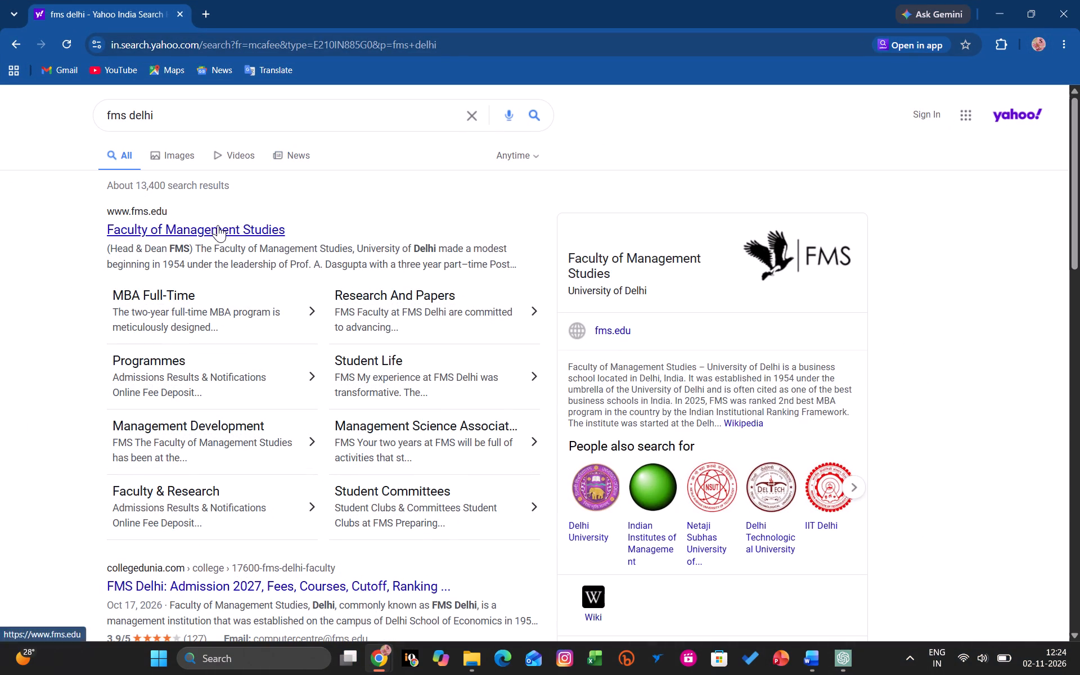
pyautogui.click(218, 225)
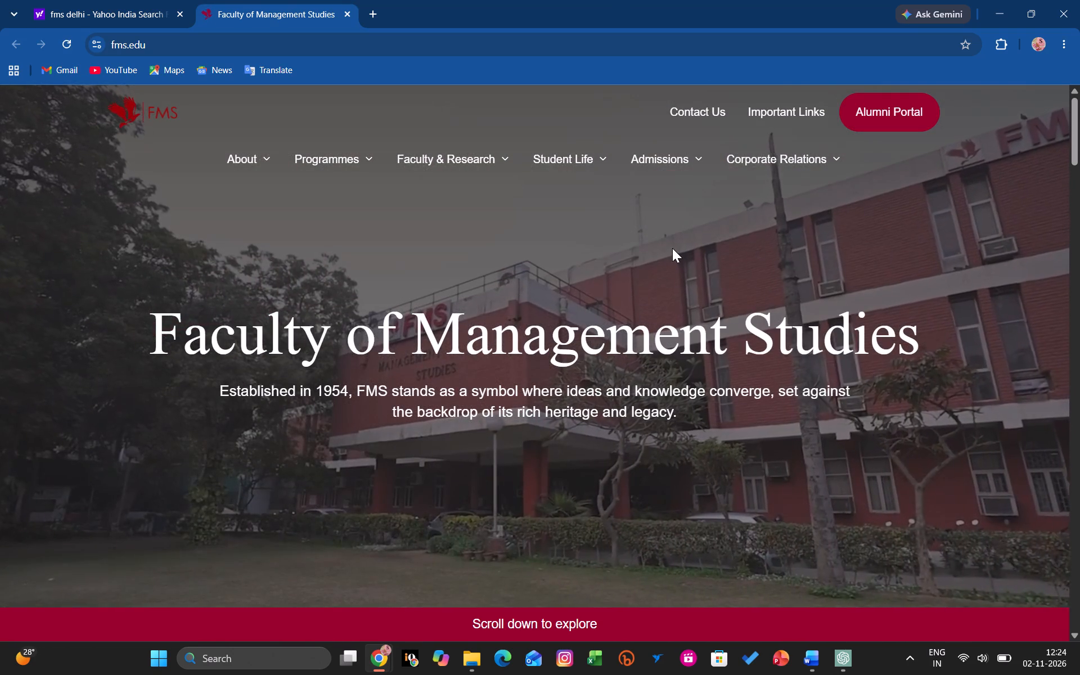
# Open the FMS Admission 2027 notice from the homepage announcements, read it through and close it.
pyautogui.scroll(-5, 672, 248)
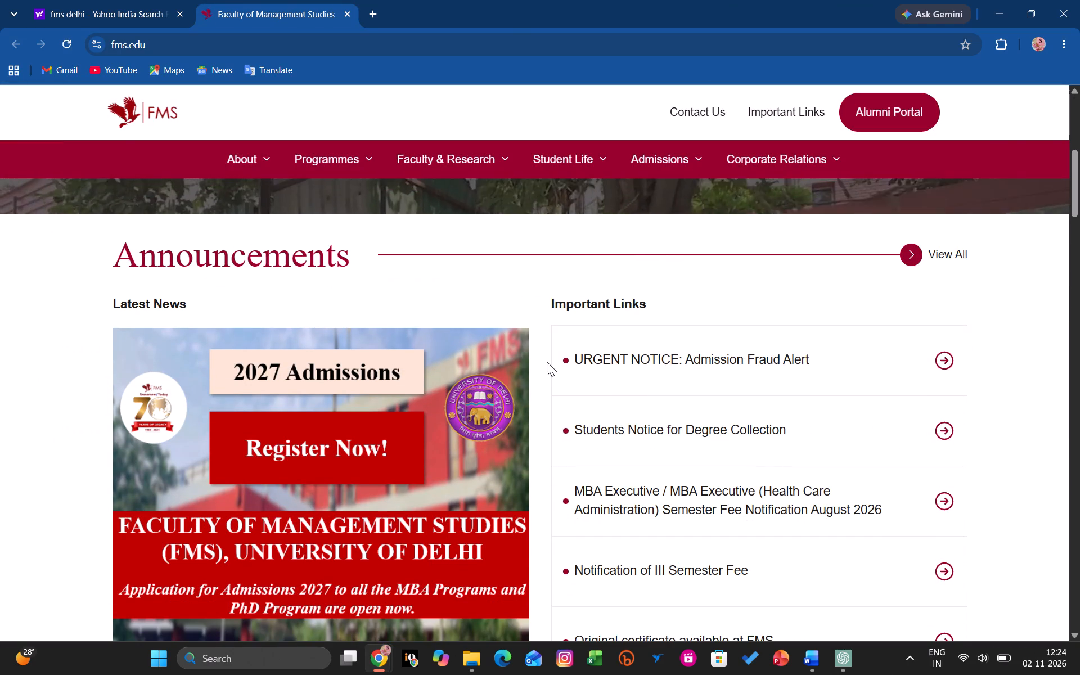
pyautogui.scroll(-3, 547, 362)
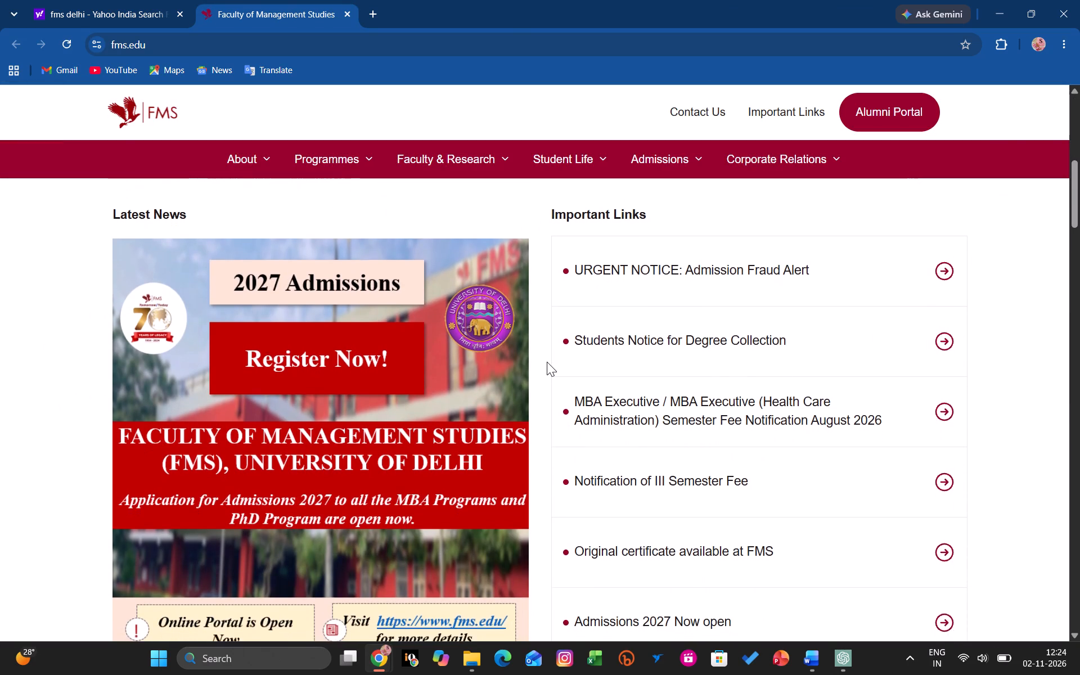
pyautogui.scroll(-6, 547, 362)
pyautogui.scroll(4, 547, 362)
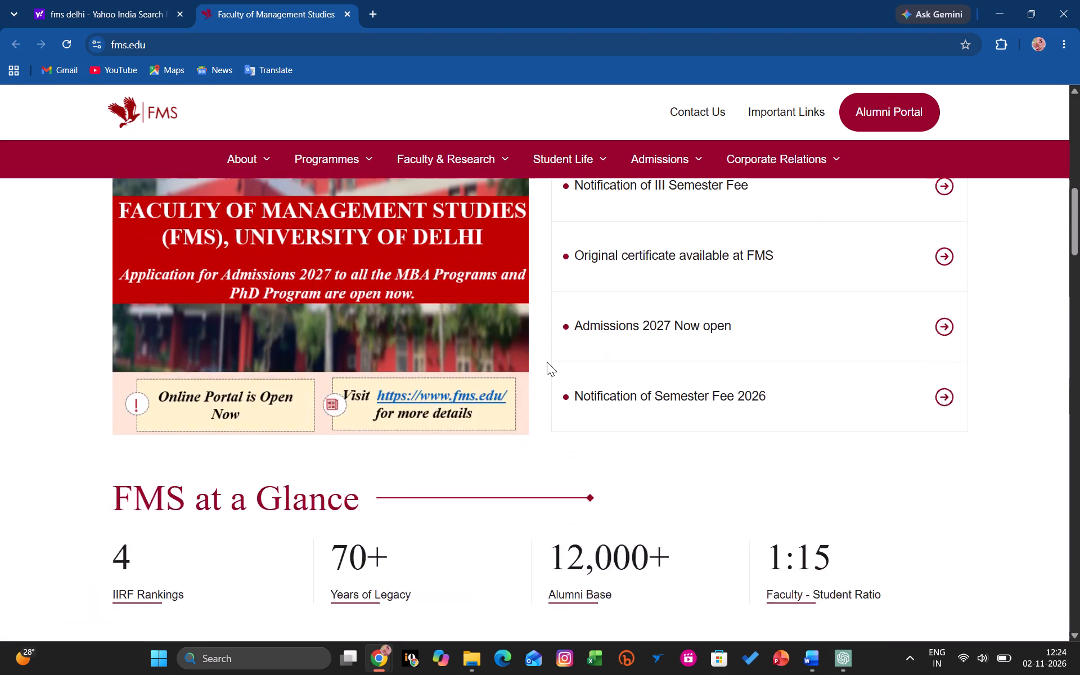
pyautogui.scroll(1, 547, 362)
pyautogui.click(672, 447)
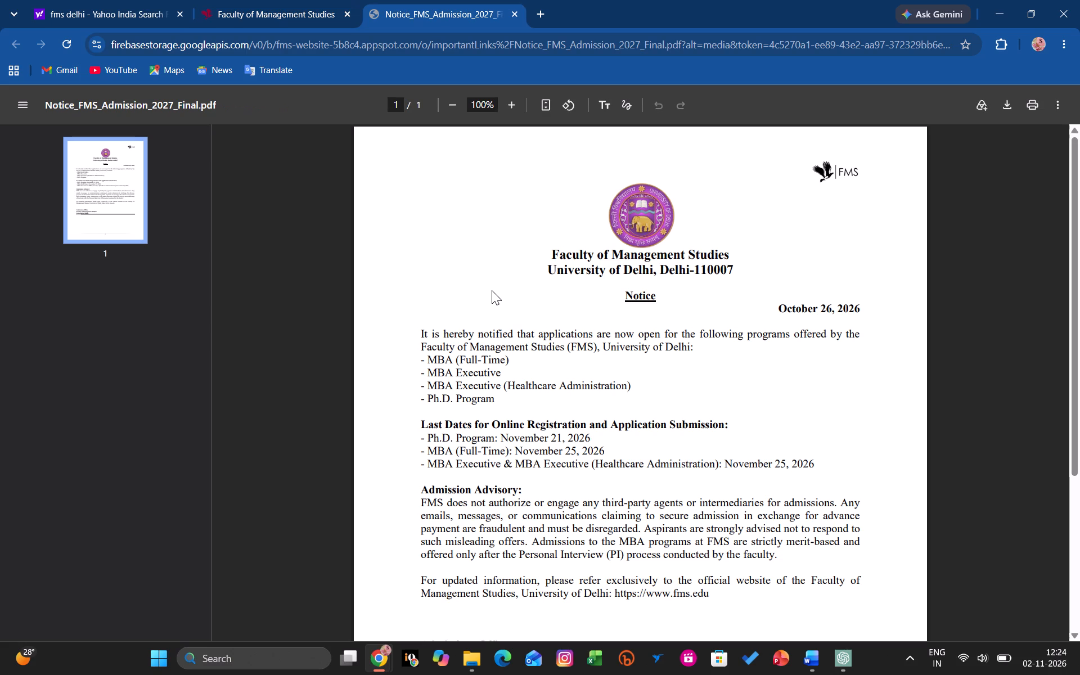
pyautogui.scroll(-2, 535, 355)
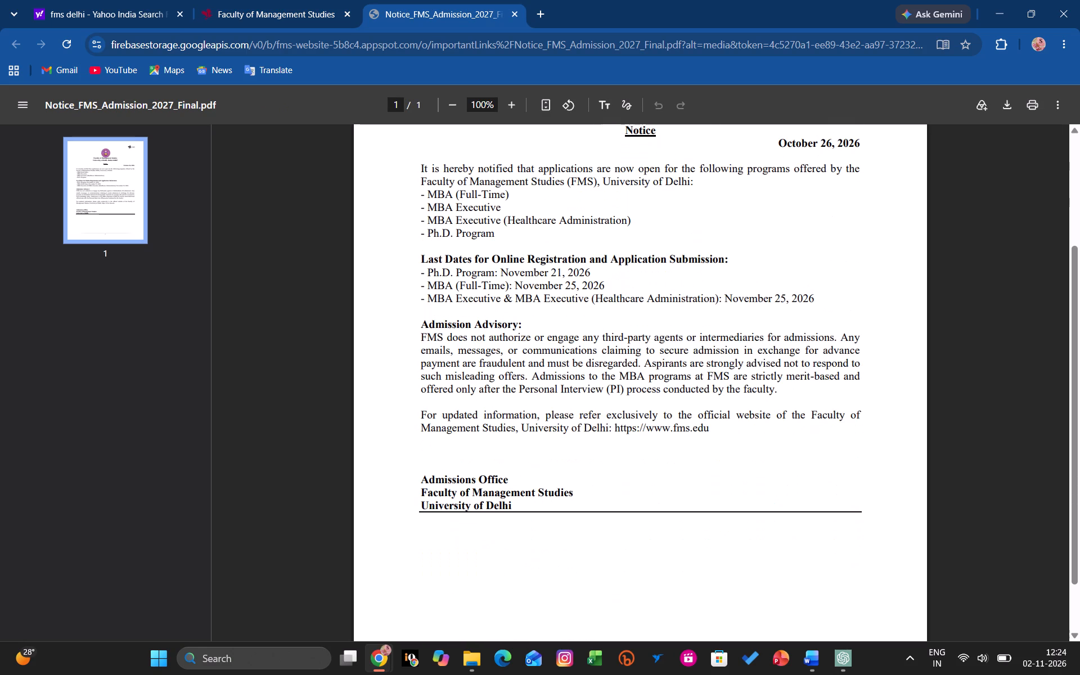
pyautogui.scroll(-1, 535, 355)
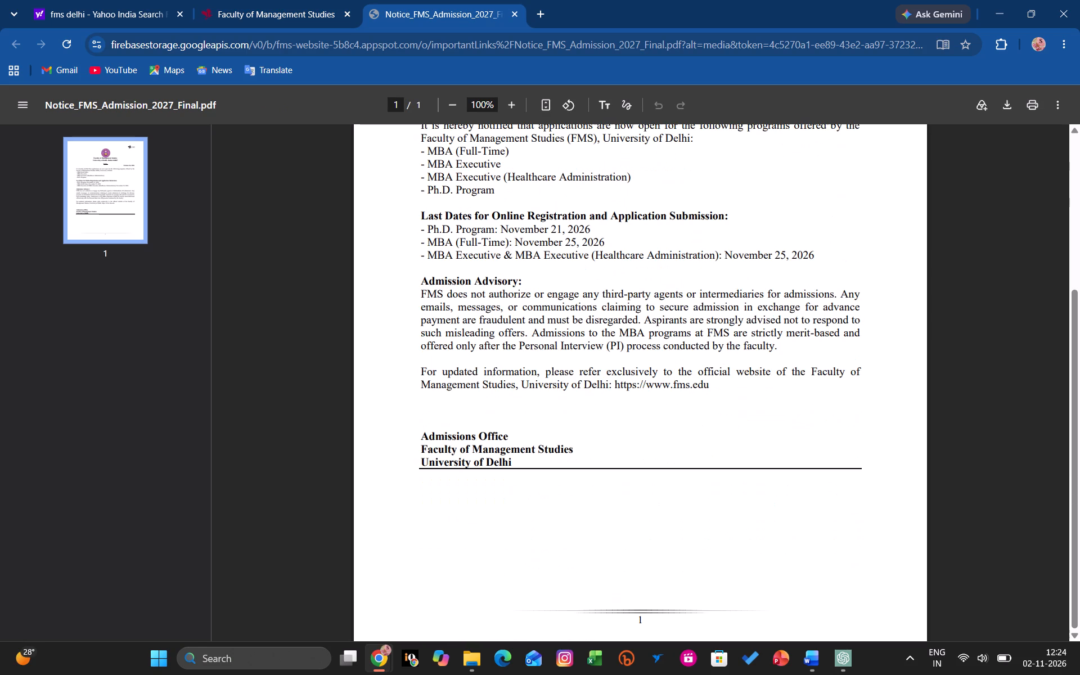
pyautogui.scroll(4, 535, 355)
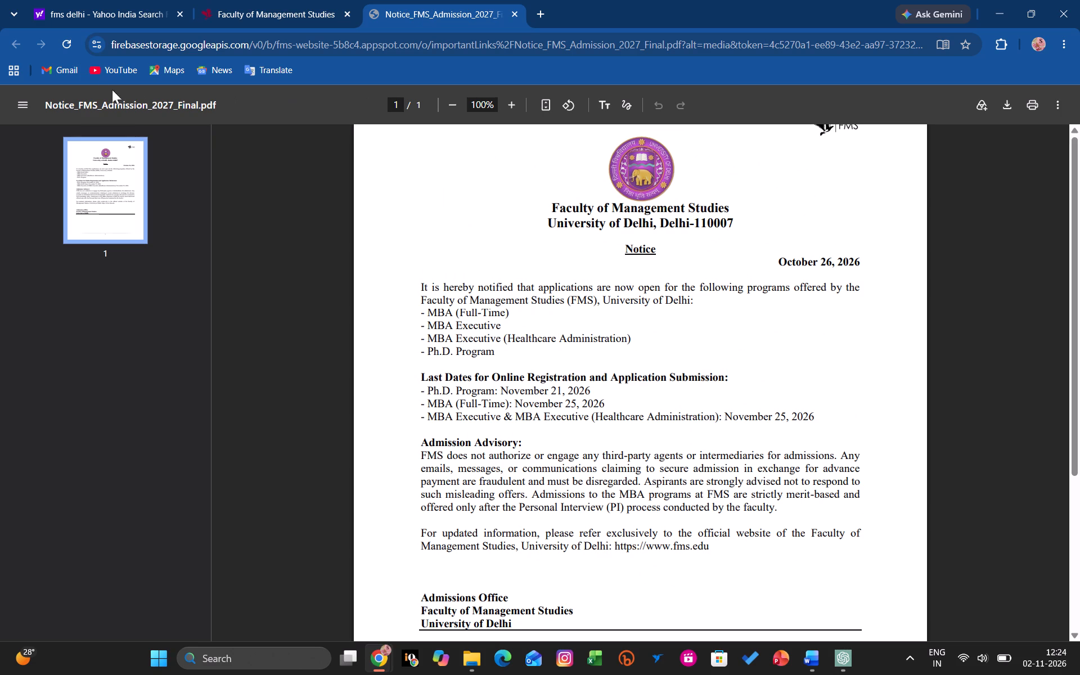
pyautogui.click(514, 12)
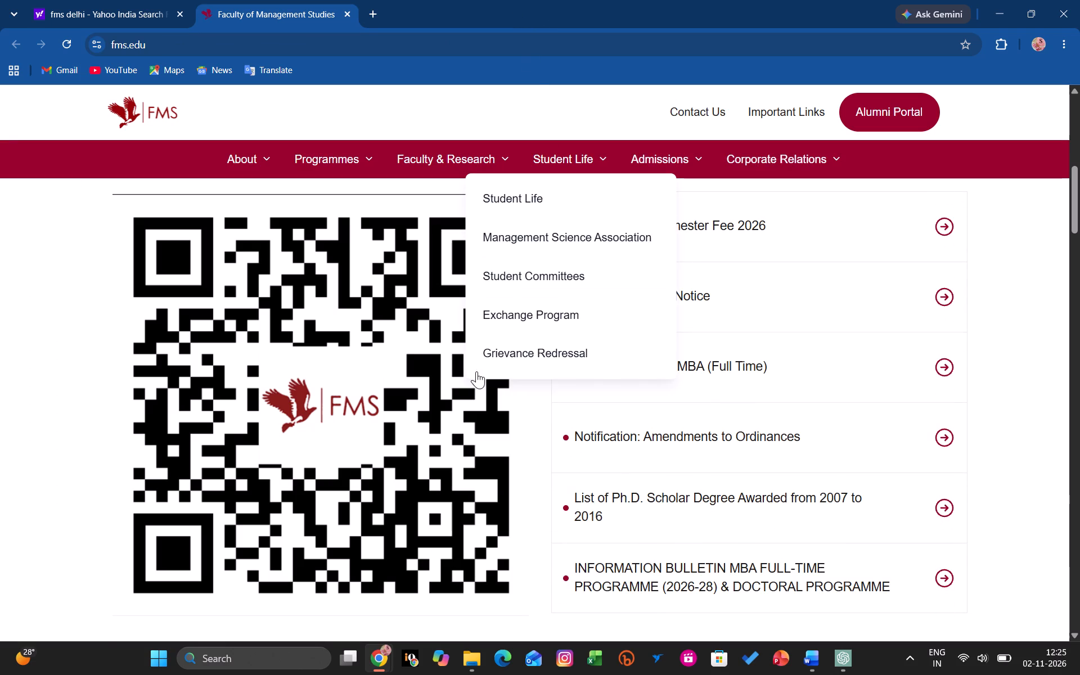
# Look through the FMS homepage from the announcements through programmes, student life and alumni messages to the contact section.
pyautogui.scroll(-4, 523, 434)
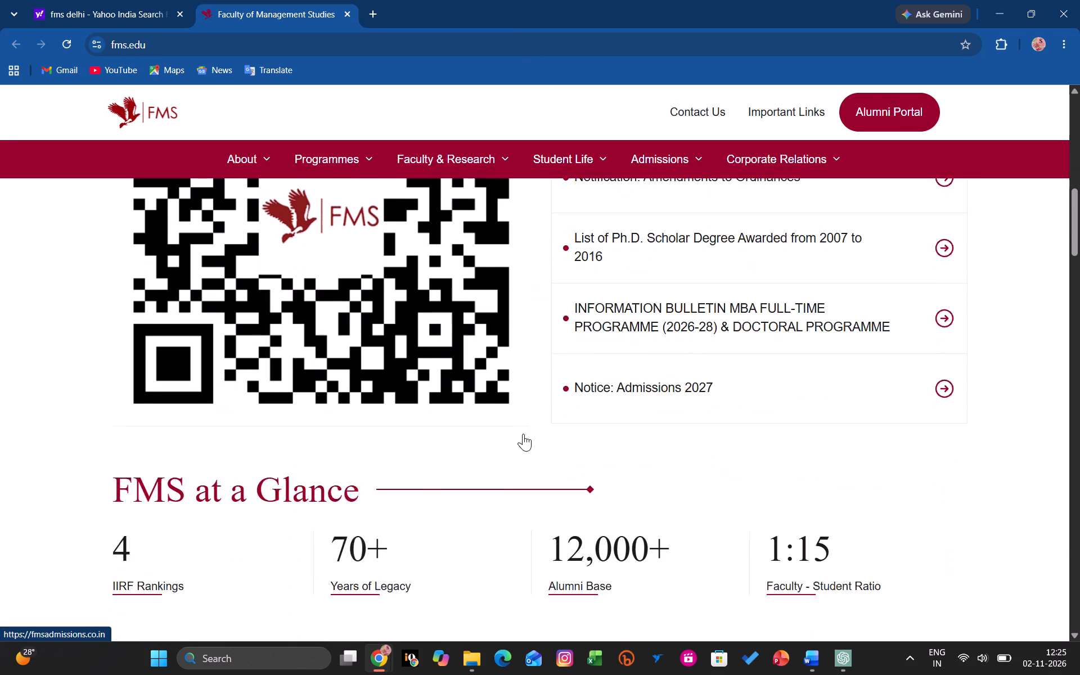
pyautogui.scroll(-6, 523, 434)
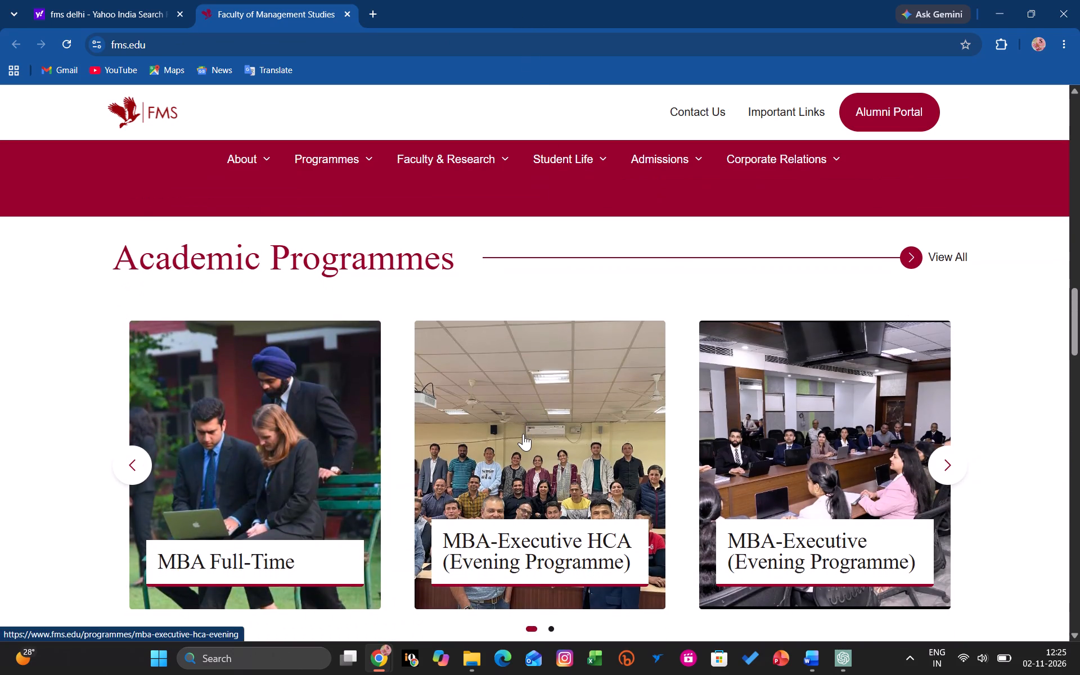
pyautogui.scroll(-6, 523, 434)
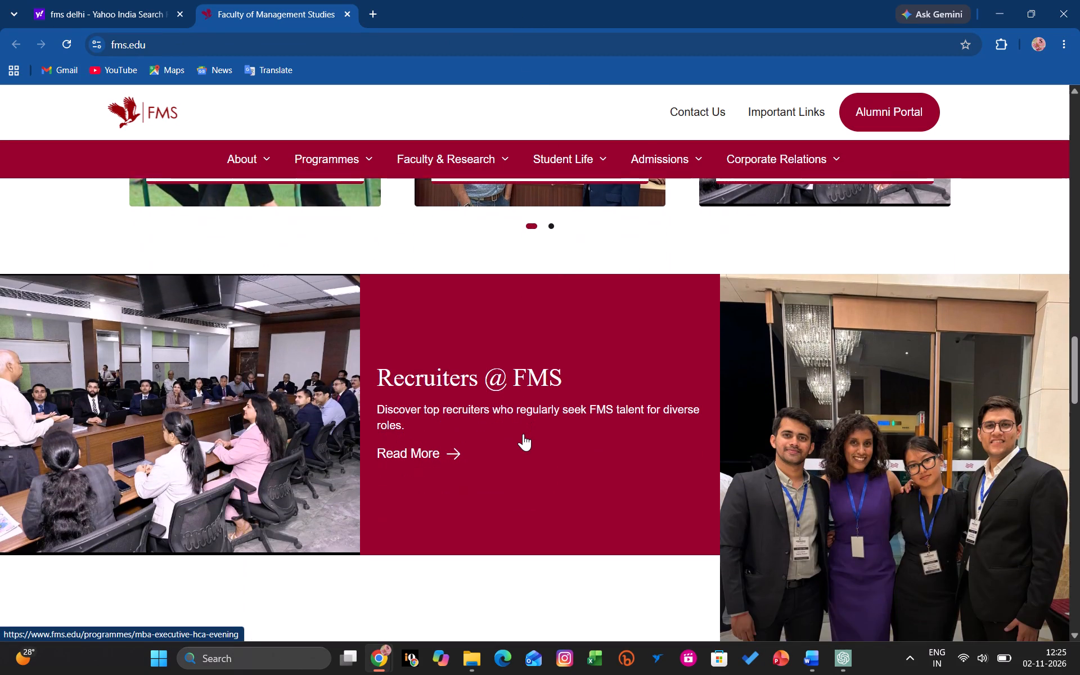
pyautogui.scroll(-4, 523, 434)
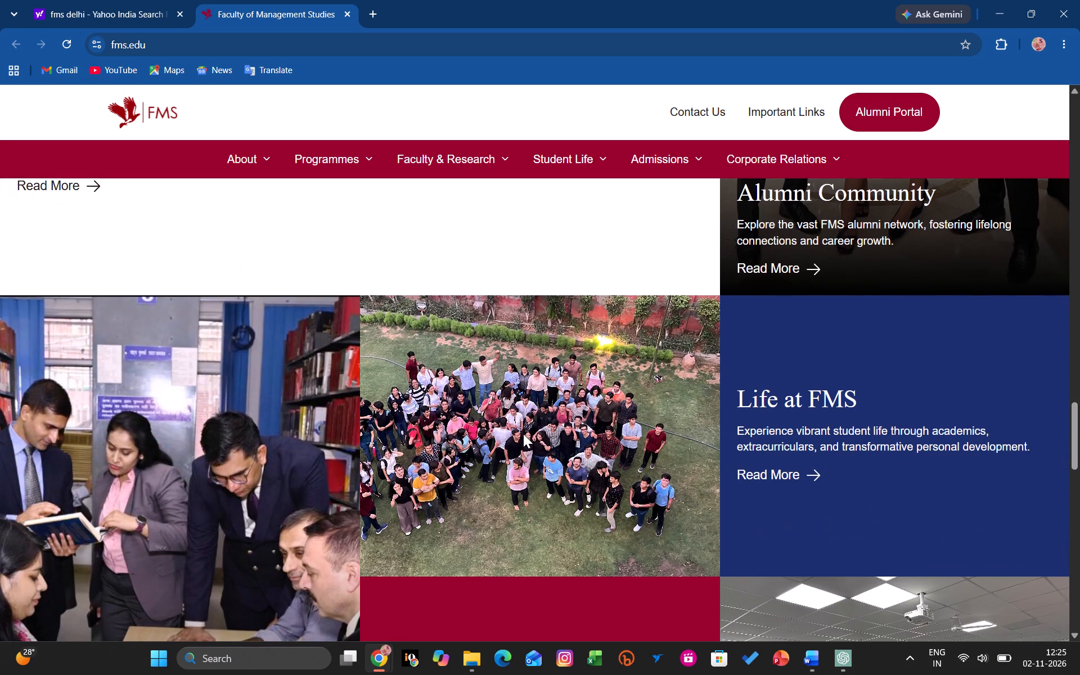
pyautogui.scroll(-2, 523, 434)
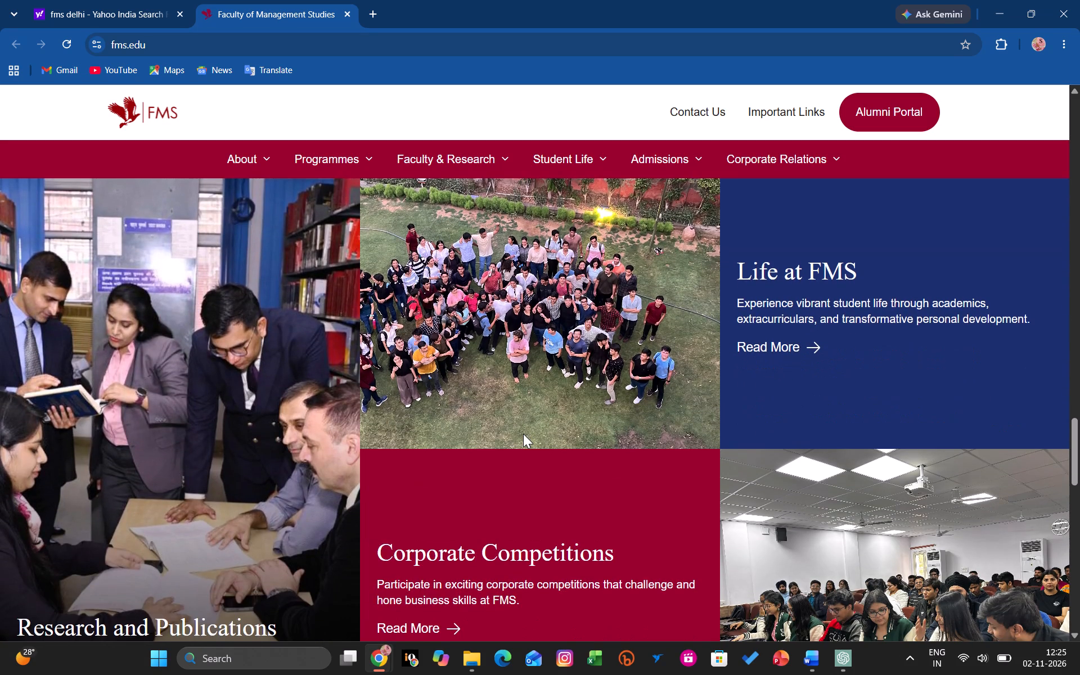
pyautogui.scroll(-6, 523, 434)
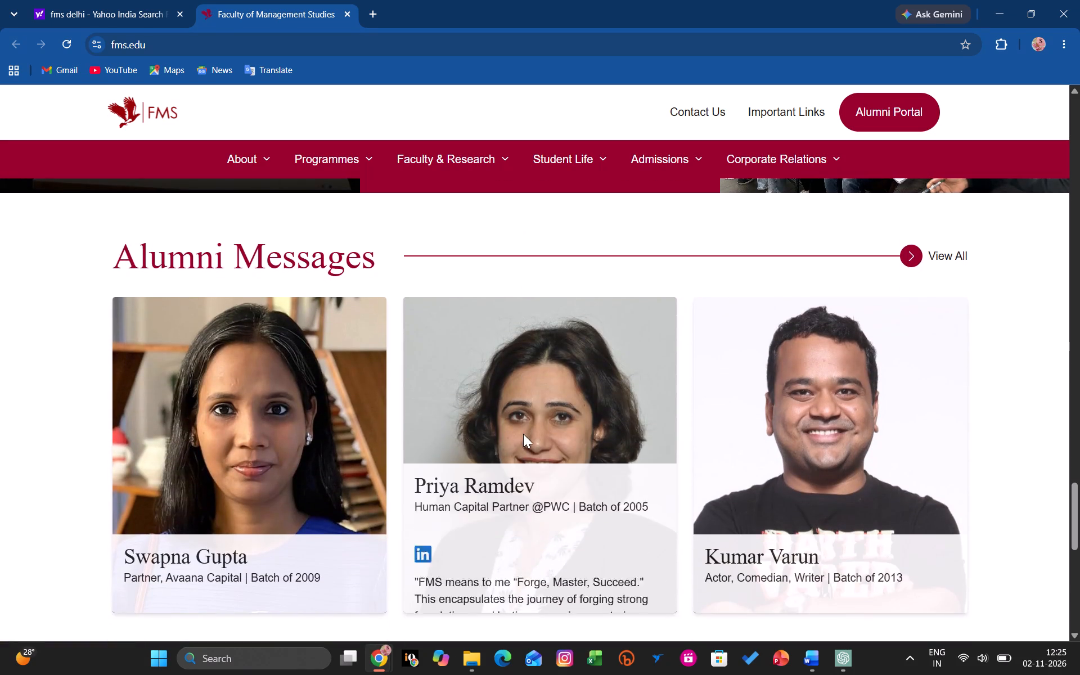
pyautogui.scroll(-2, 523, 434)
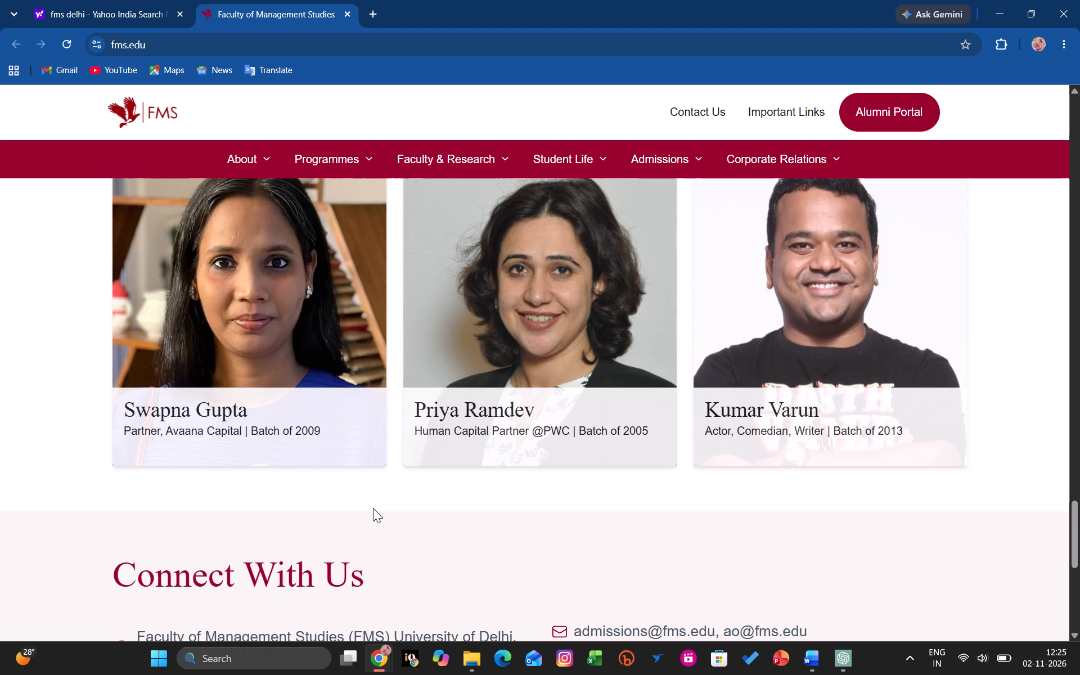
pyautogui.scroll(-2, 398, 484)
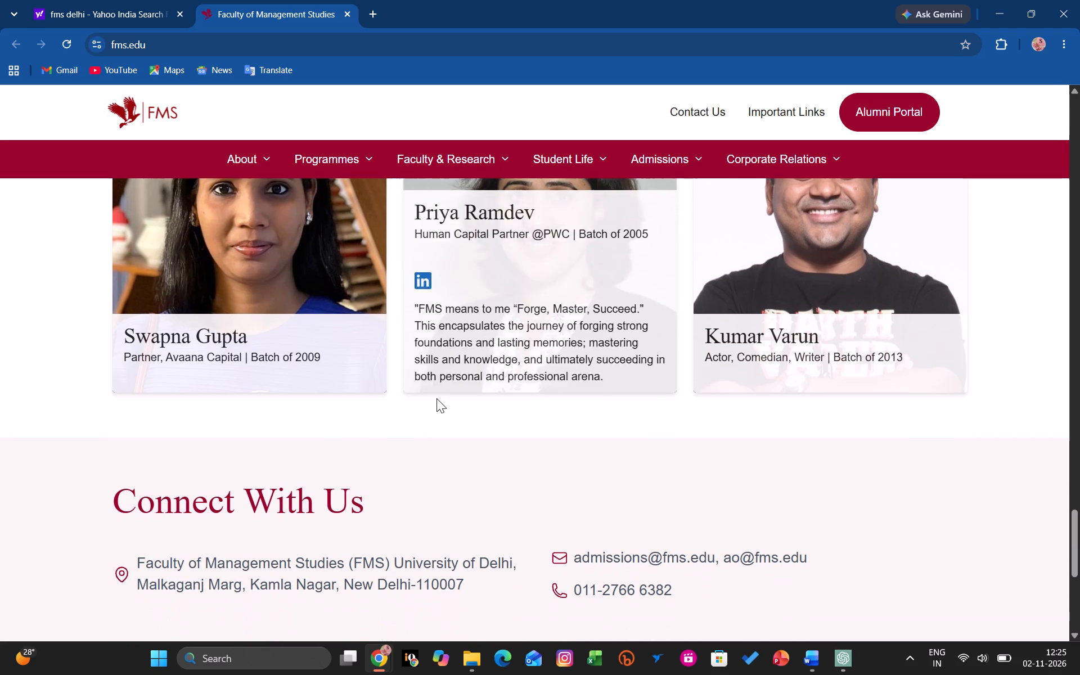
pyautogui.scroll(-3, 436, 398)
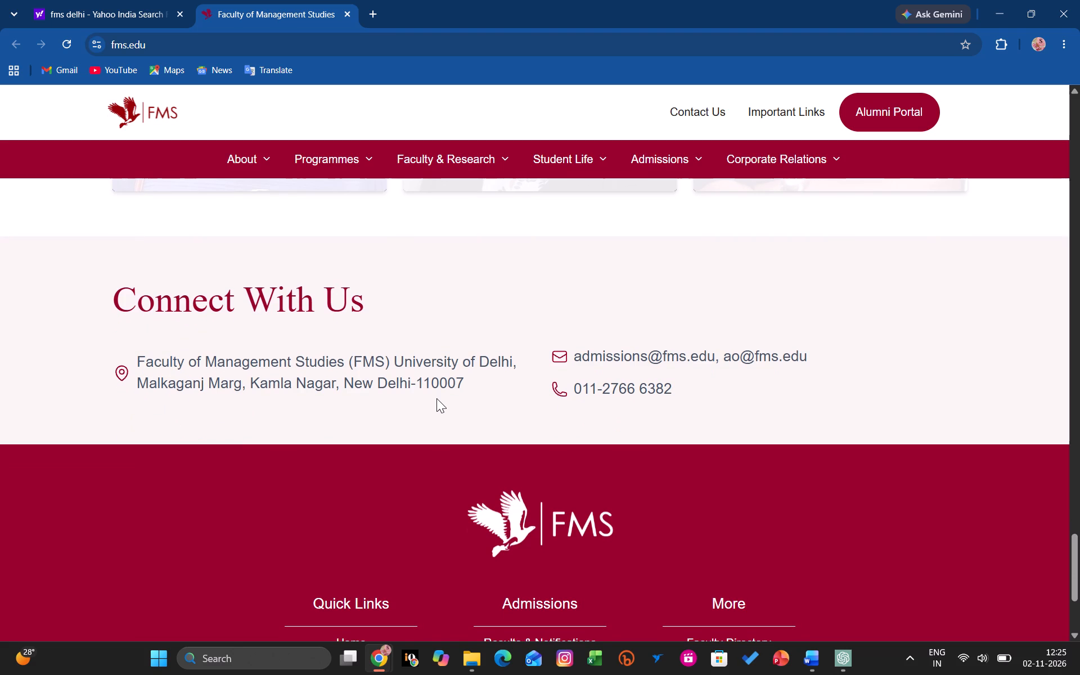
pyautogui.scroll(14, 542, 283)
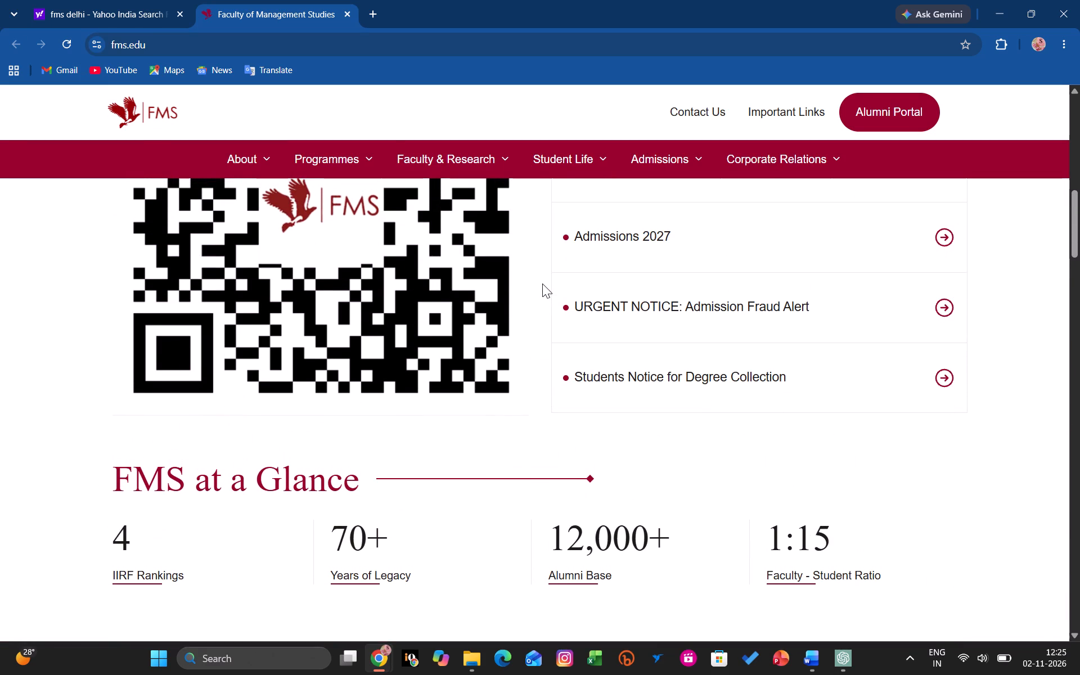
pyautogui.scroll(2, 542, 283)
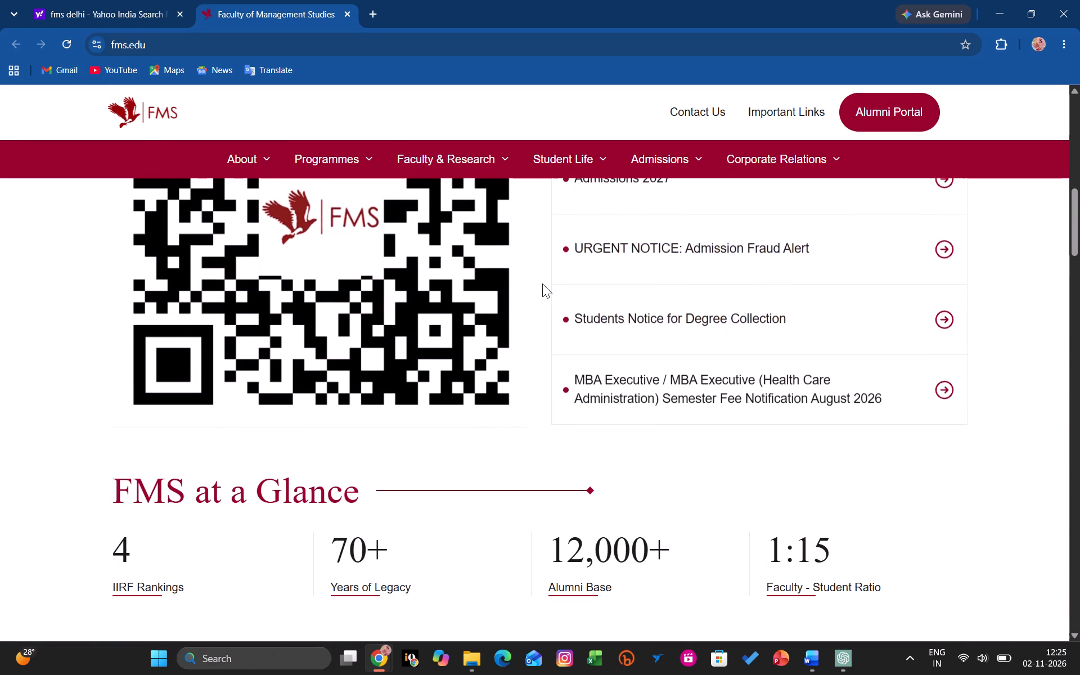
pyautogui.scroll(2, 542, 283)
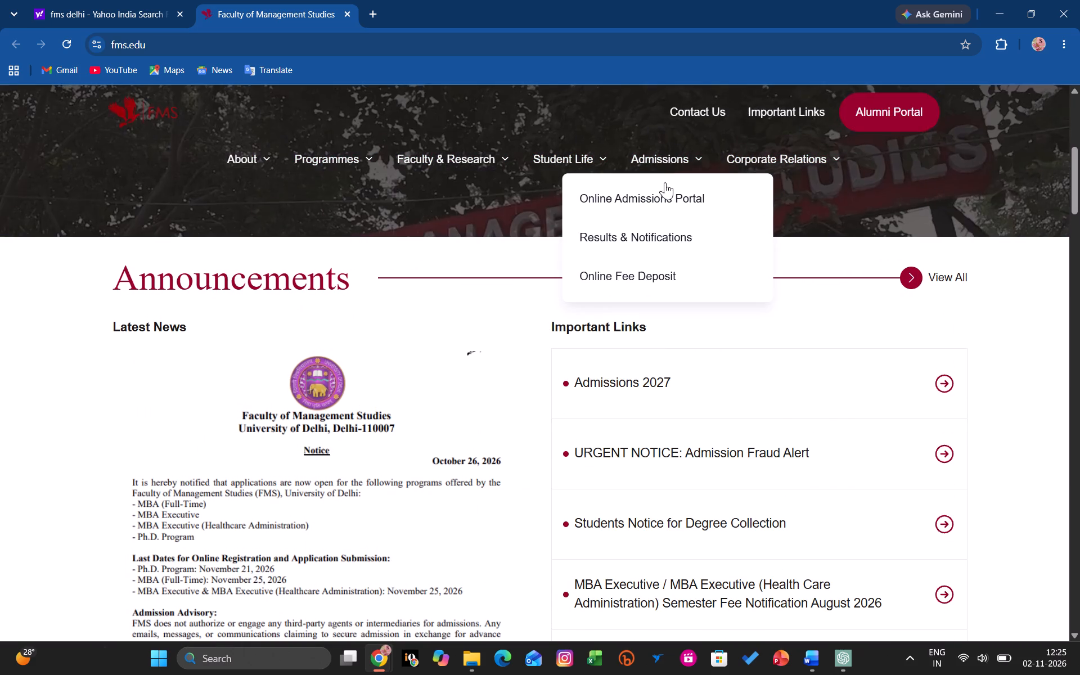
# Open the FMS Online Admissions Portal and start a new registration for Admission 2027.
pyautogui.click(664, 186)
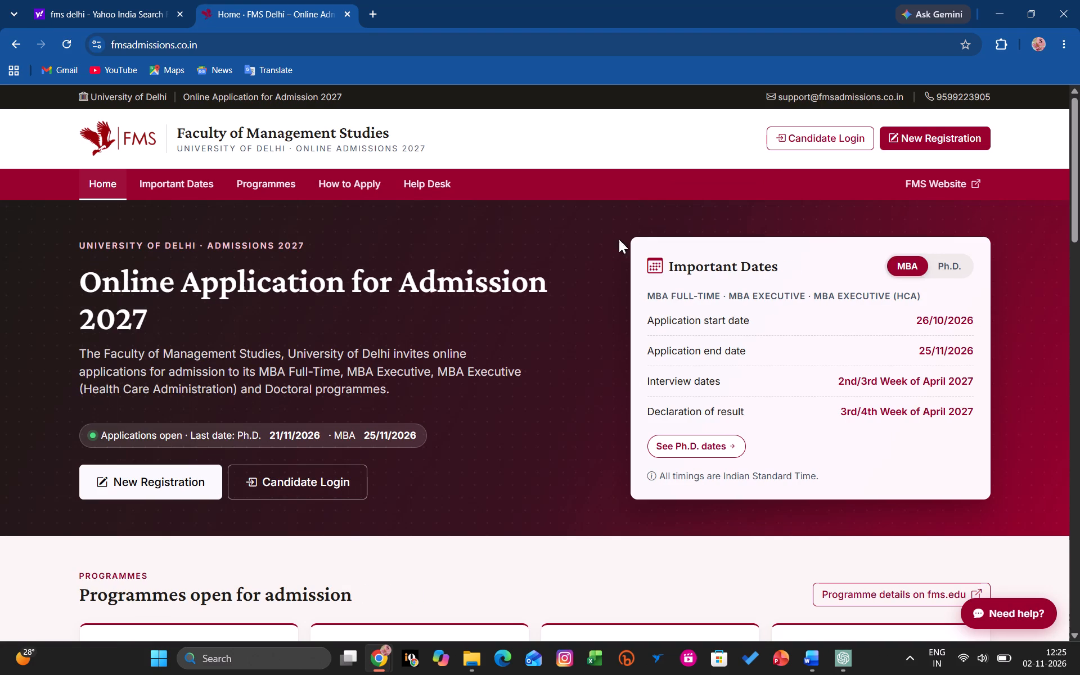
pyautogui.scroll(-1, 600, 315)
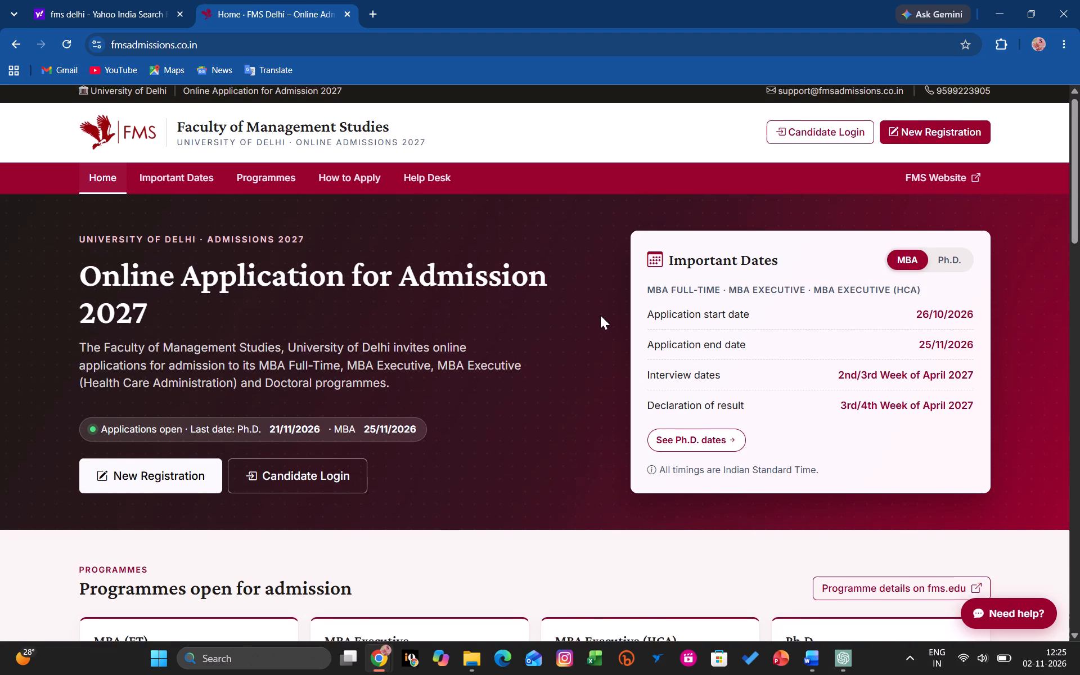
pyautogui.scroll(-1, 600, 315)
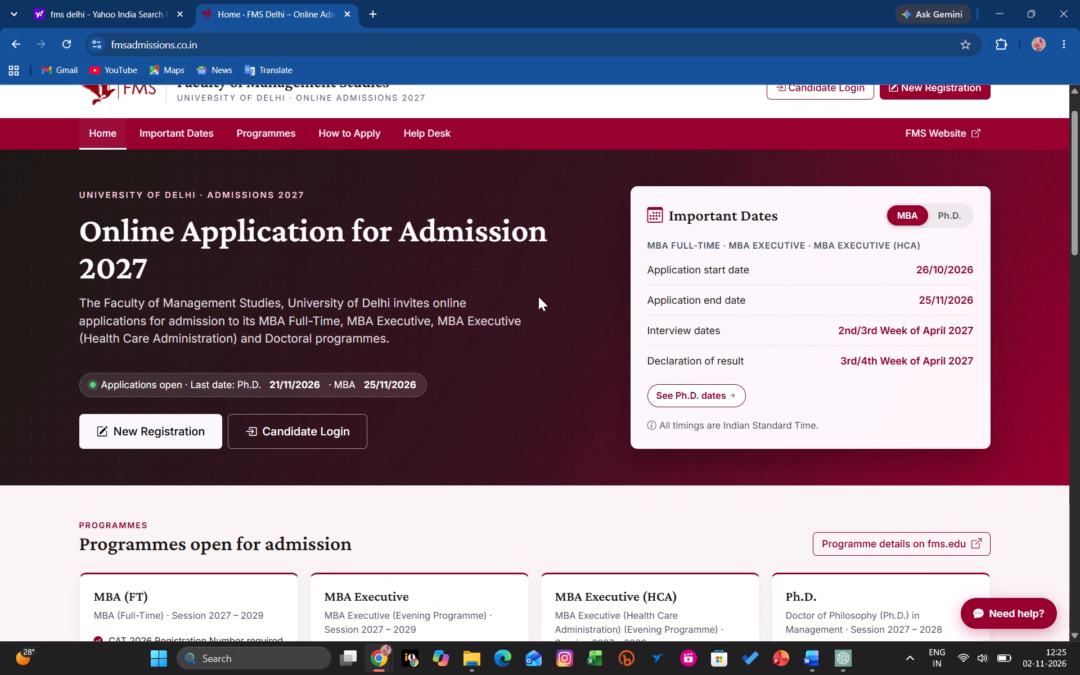
pyautogui.click(181, 425)
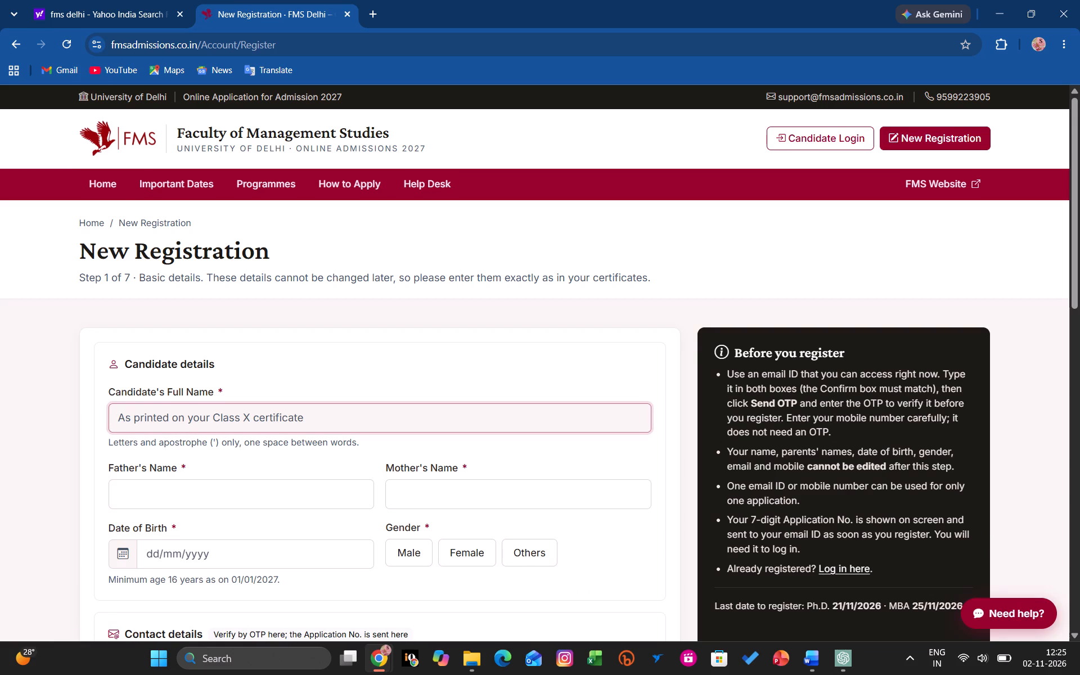
# Look over the candidate, contact and password sections of the New Registration form.
pyautogui.scroll(-3, 264, 420)
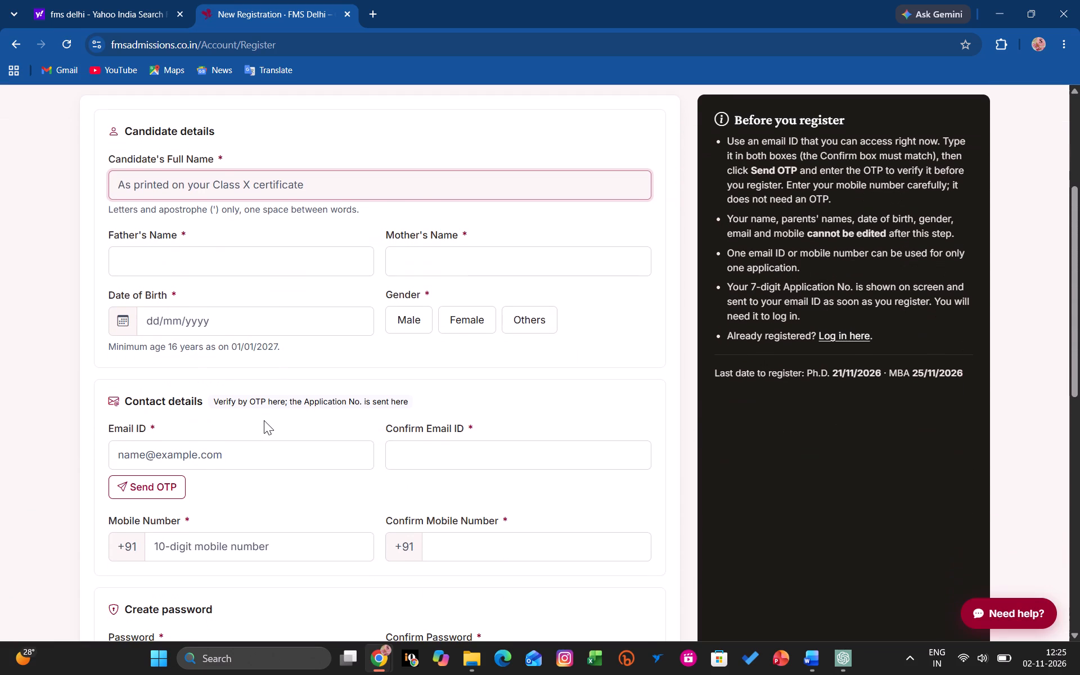
pyautogui.scroll(-5, 264, 420)
pyautogui.scroll(6, 264, 420)
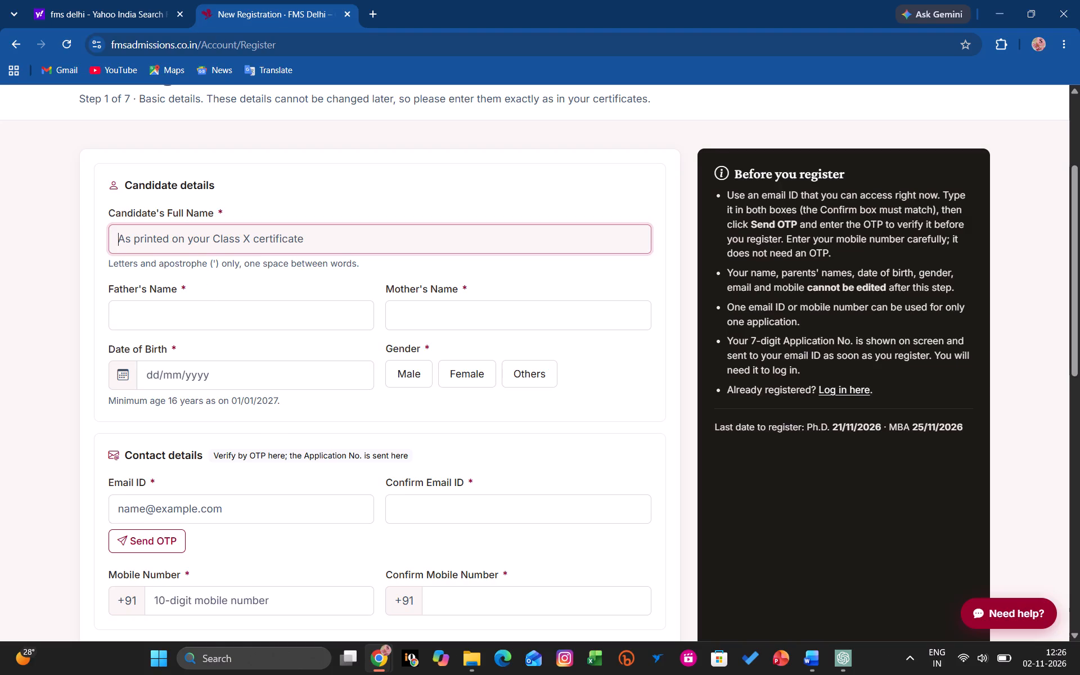
# Fill in the candidate's full name and both email fields from the saved autofill profile.
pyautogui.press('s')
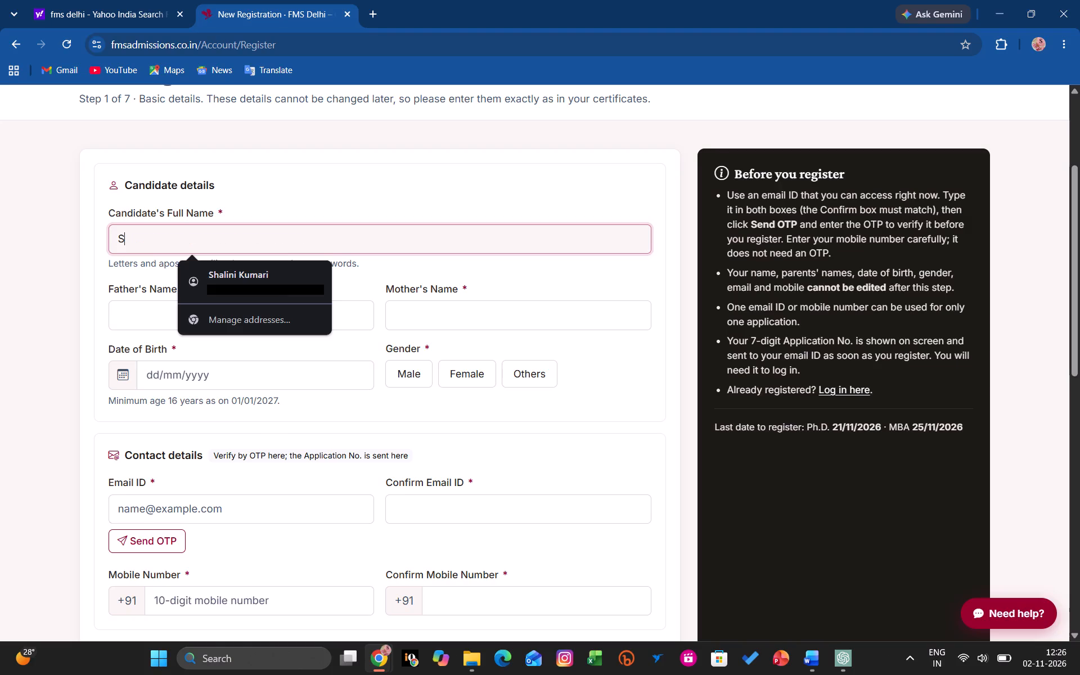
pyautogui.click(222, 274)
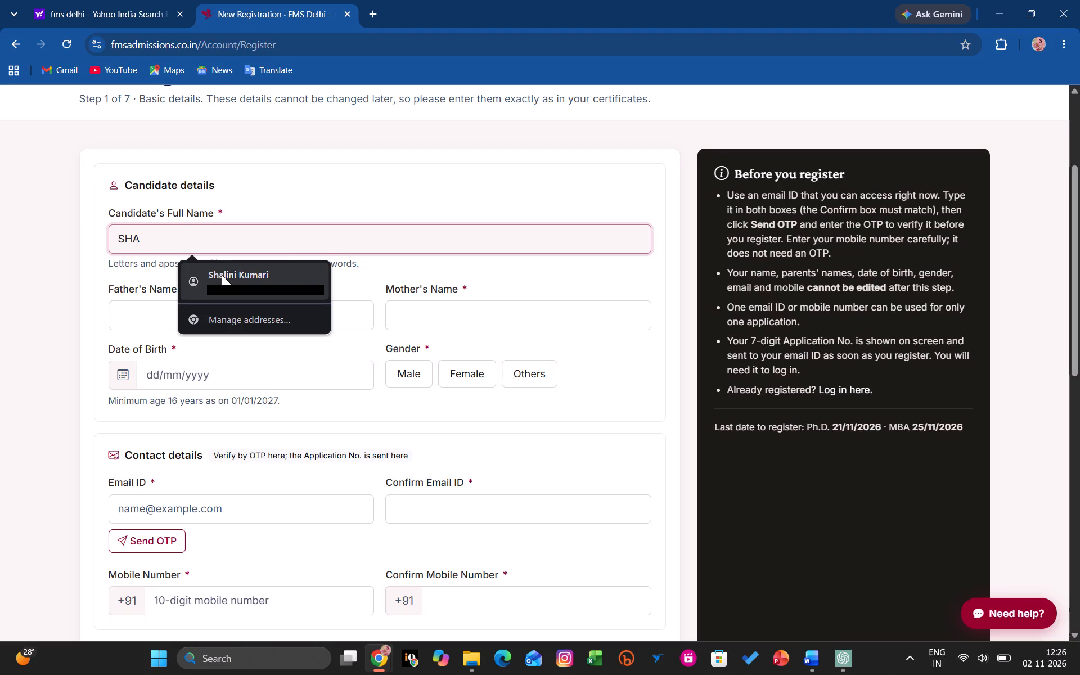
# Enter the father's name and the mother's name in the candidate details.
pyautogui.click(199, 315)
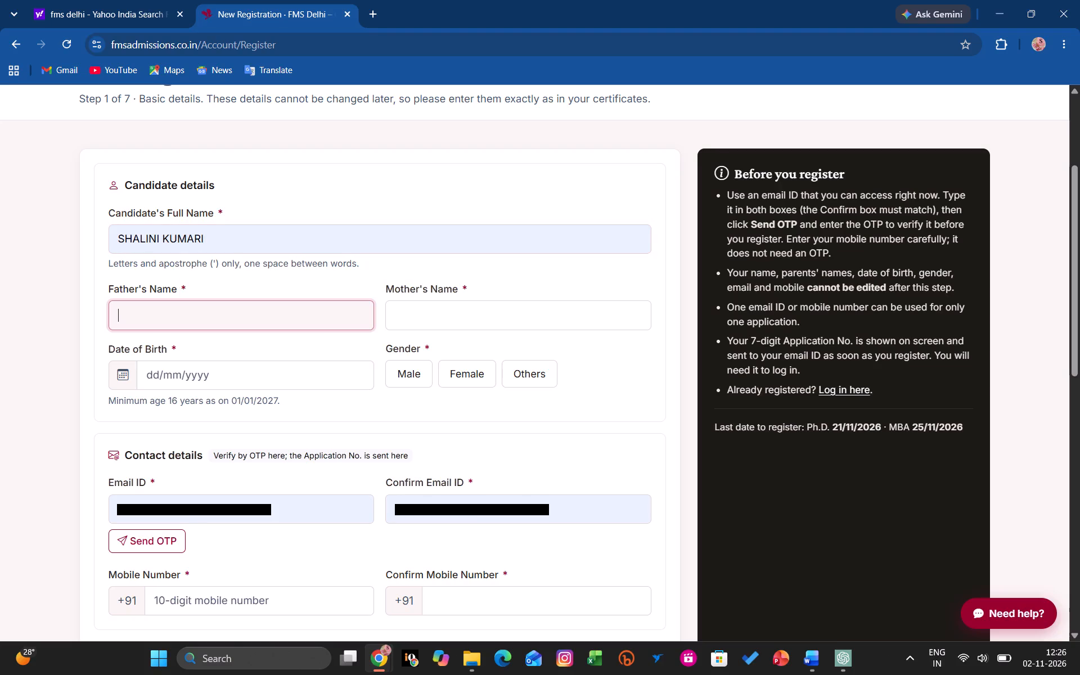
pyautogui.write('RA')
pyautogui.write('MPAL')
pyautogui.click(404, 313)
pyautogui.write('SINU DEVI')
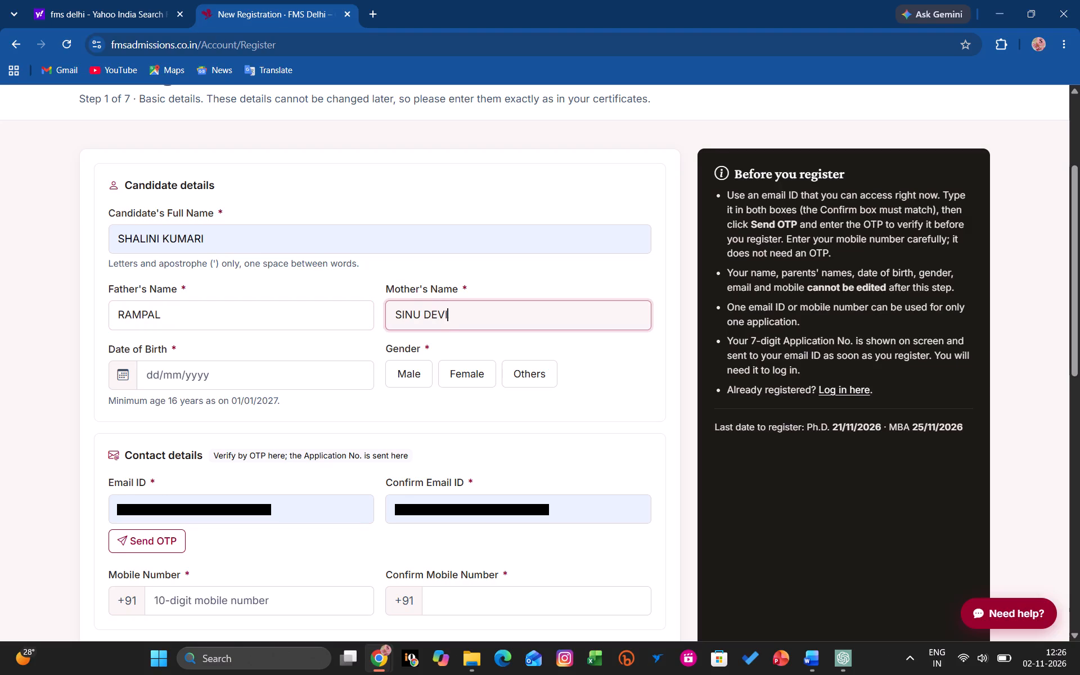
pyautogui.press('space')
# Enter the candidate's date of birth using the calendar and set the gender to Female.
pyautogui.click(276, 379)
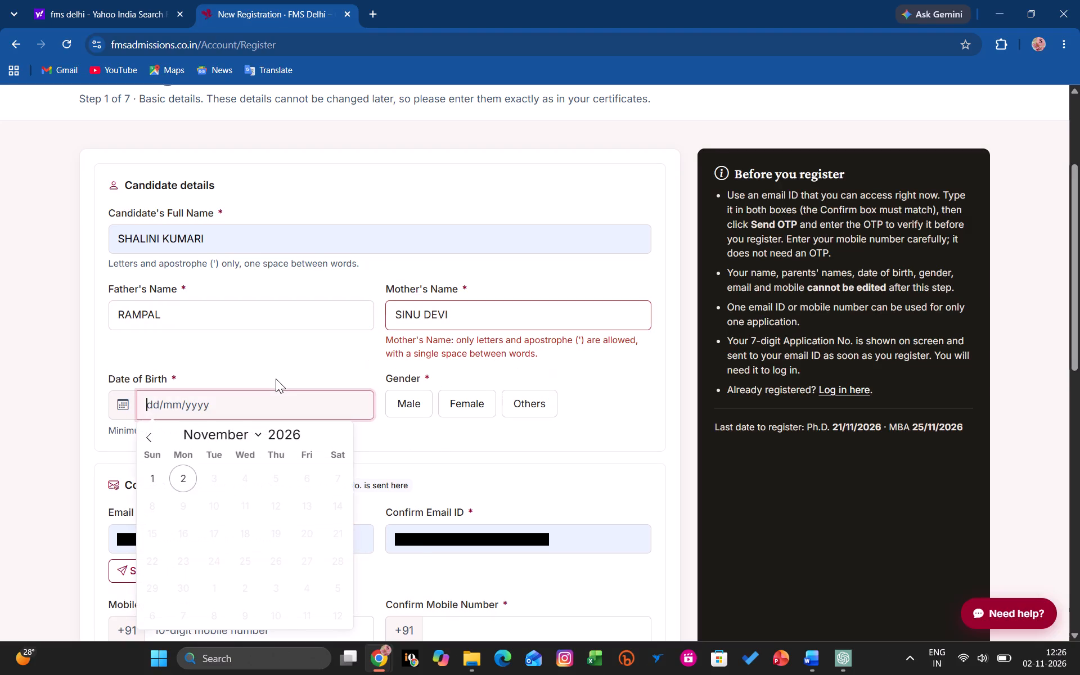
pyautogui.click(254, 431)
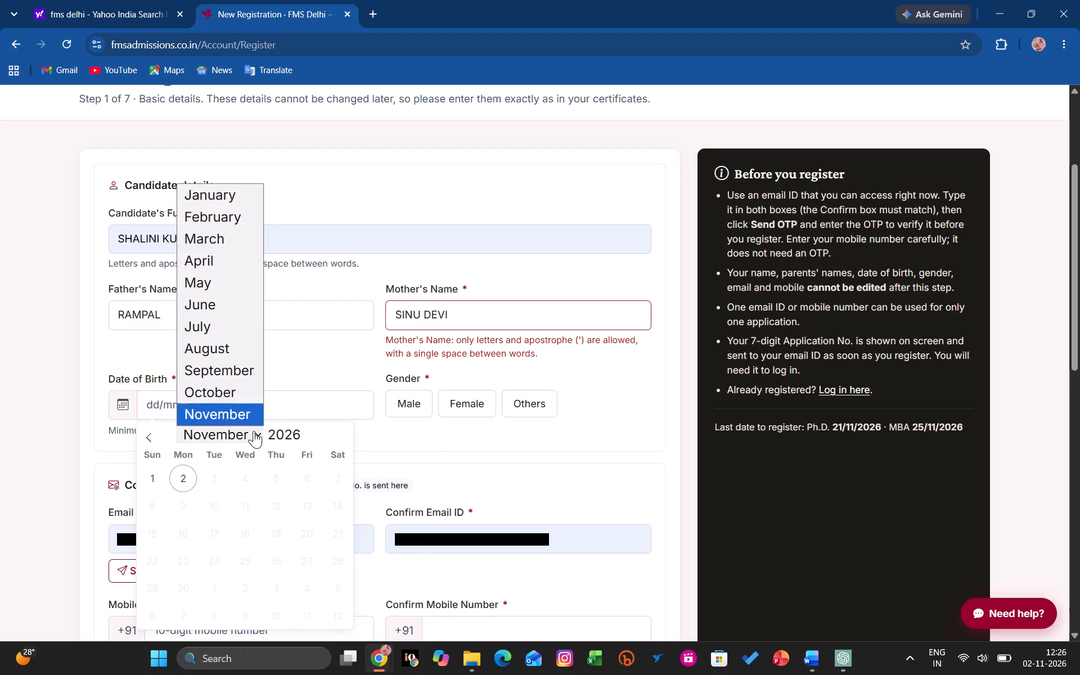
pyautogui.click(241, 357)
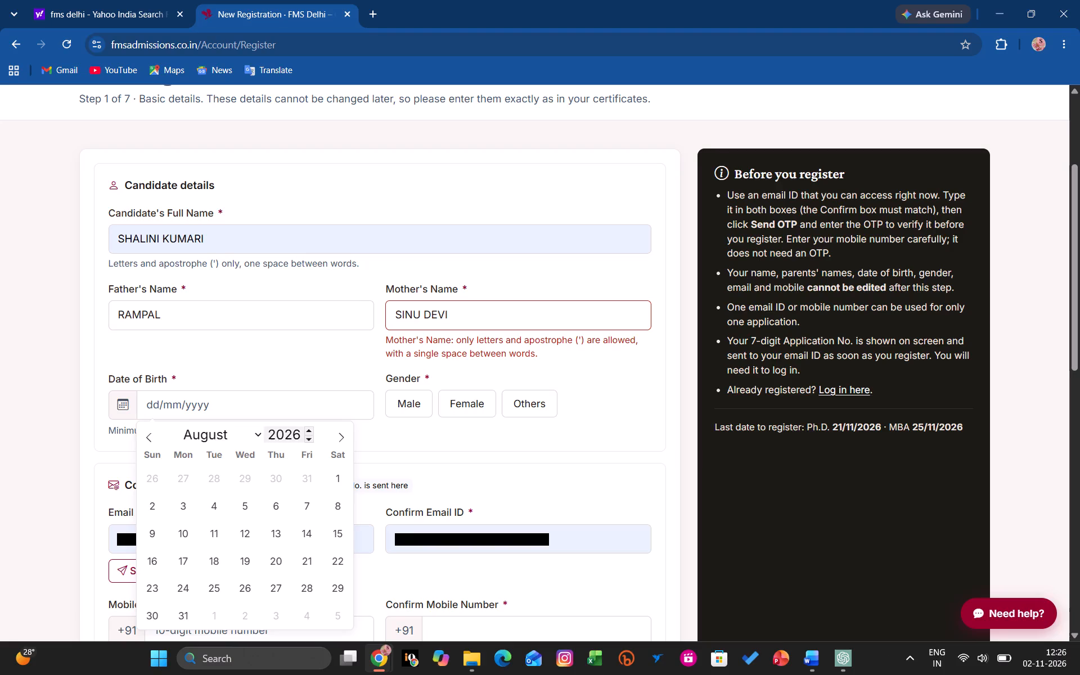
pyautogui.click(309, 440)
pyautogui.tripleClick(309, 440)
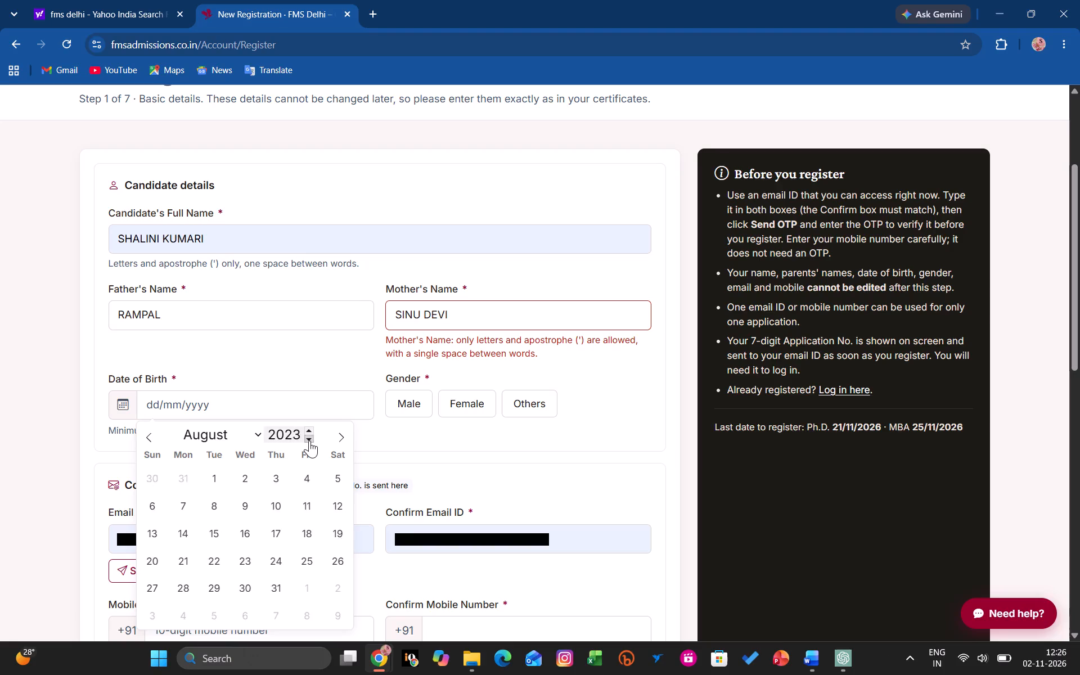
pyautogui.tripleClick(309, 440)
pyautogui.tripleClick(309, 440)
pyautogui.tripleClick(309, 440)
pyautogui.tripleClick(309, 440)
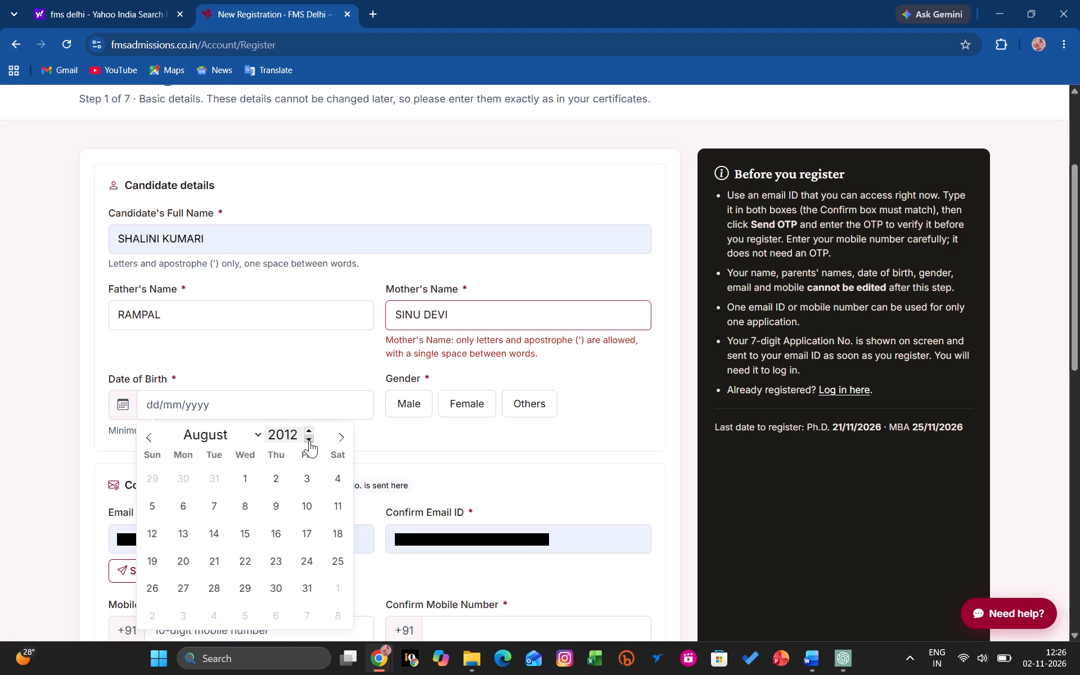
pyautogui.tripleClick(309, 440)
pyautogui.click(309, 440)
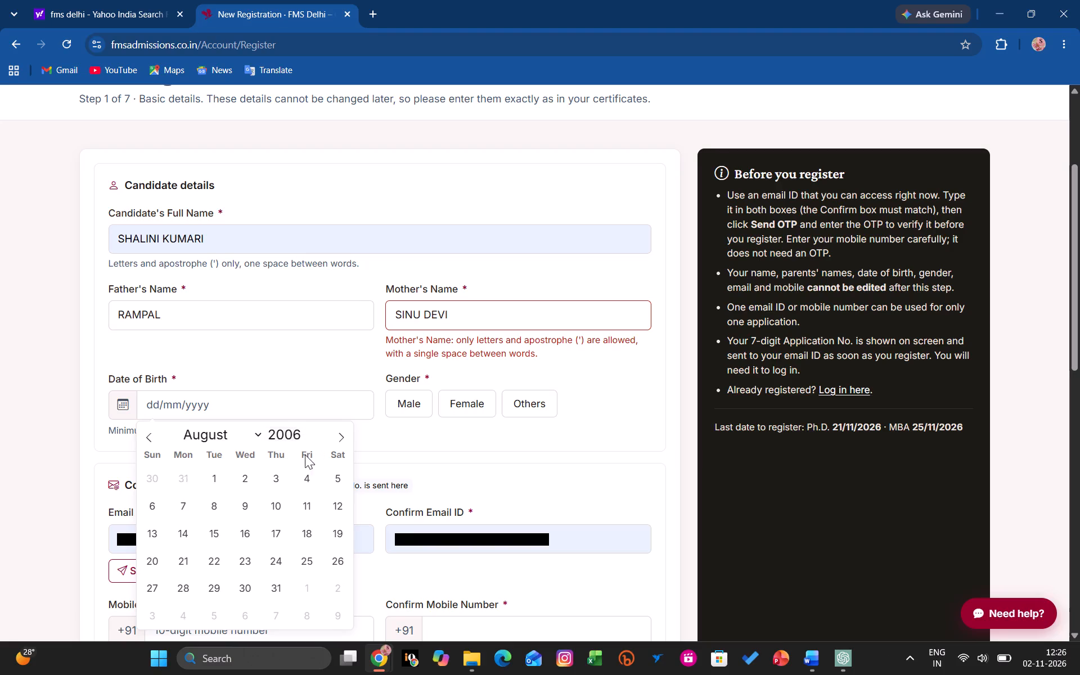
pyautogui.click(210, 510)
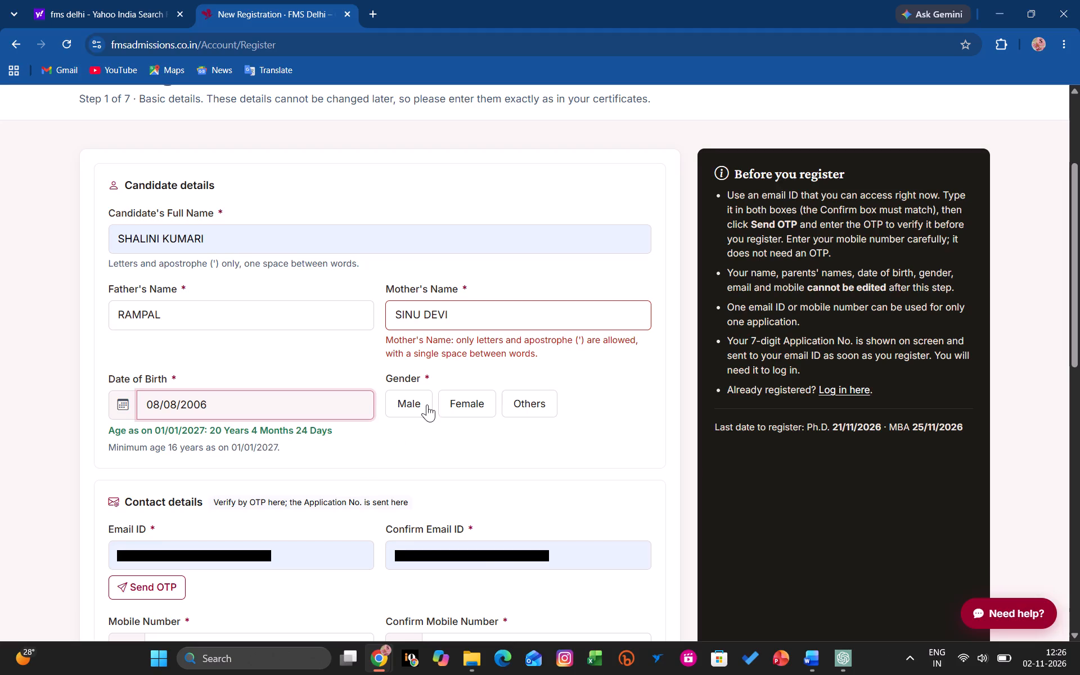
pyautogui.click(466, 408)
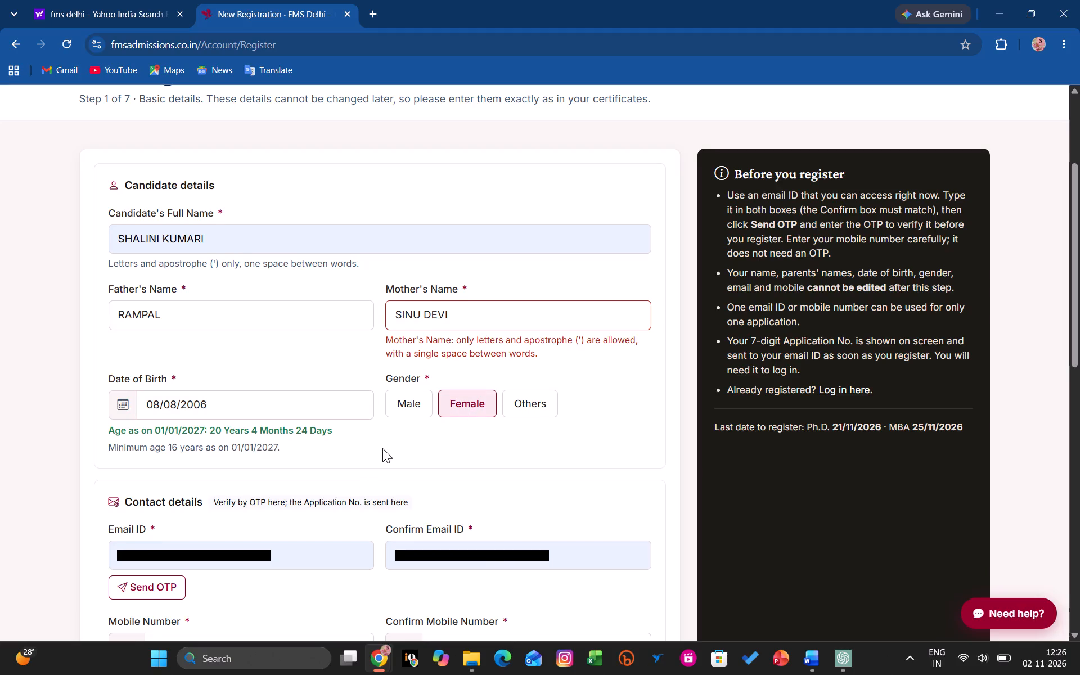
# Remove the space between the two words of the mother's name.
pyautogui.scroll(-1, 382, 448)
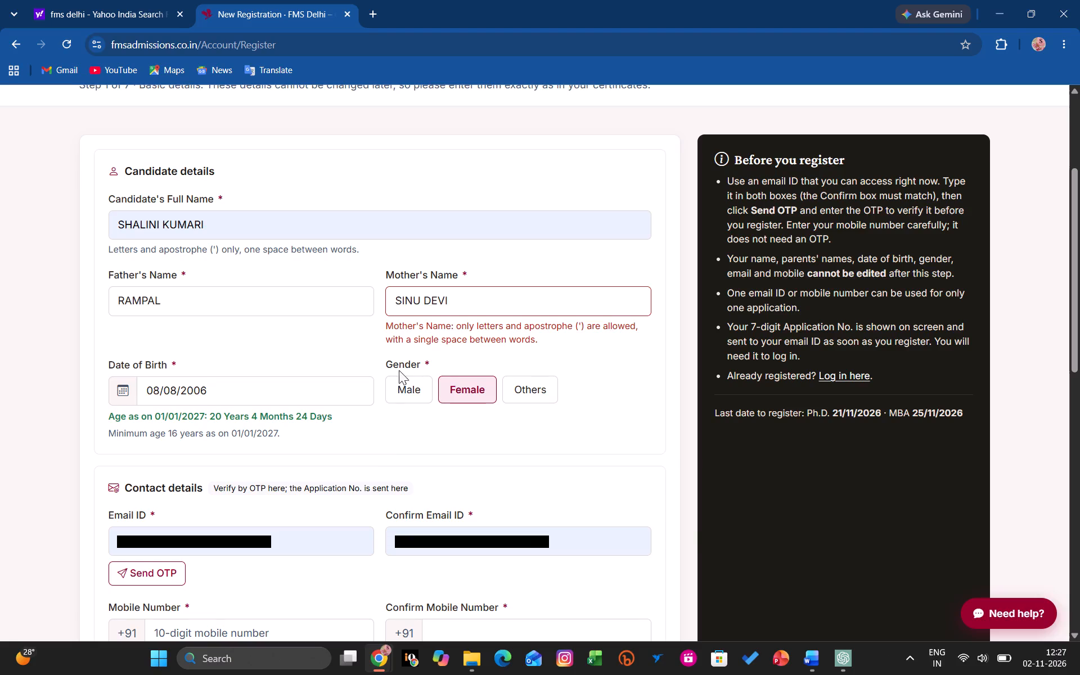
pyautogui.click(424, 299)
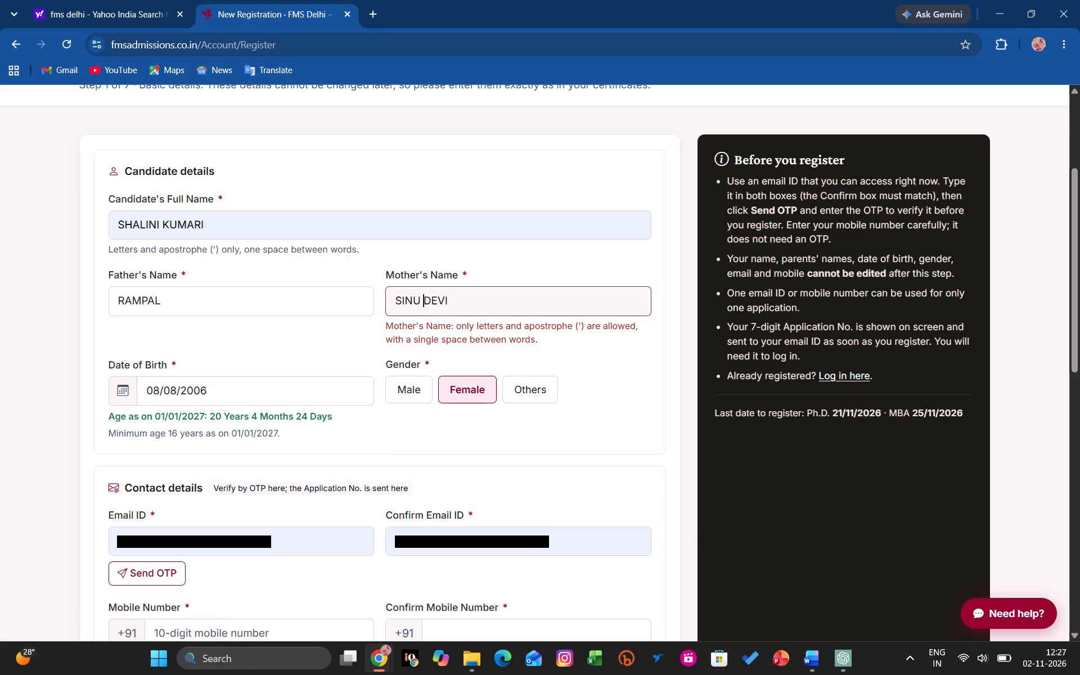
pyautogui.press('BackSpace')
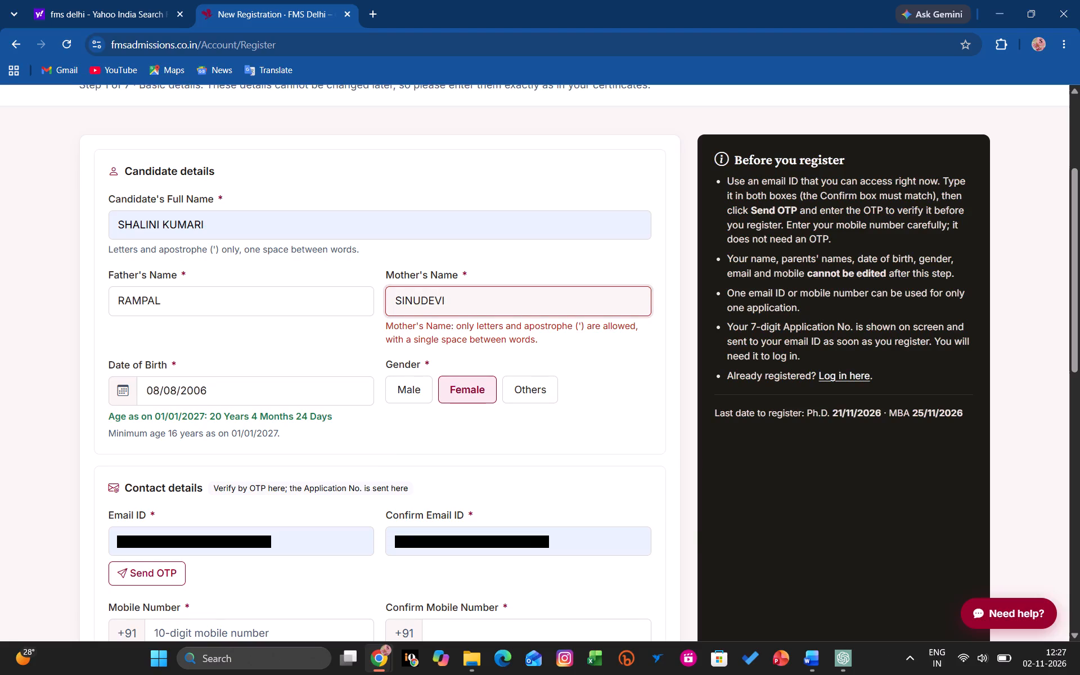